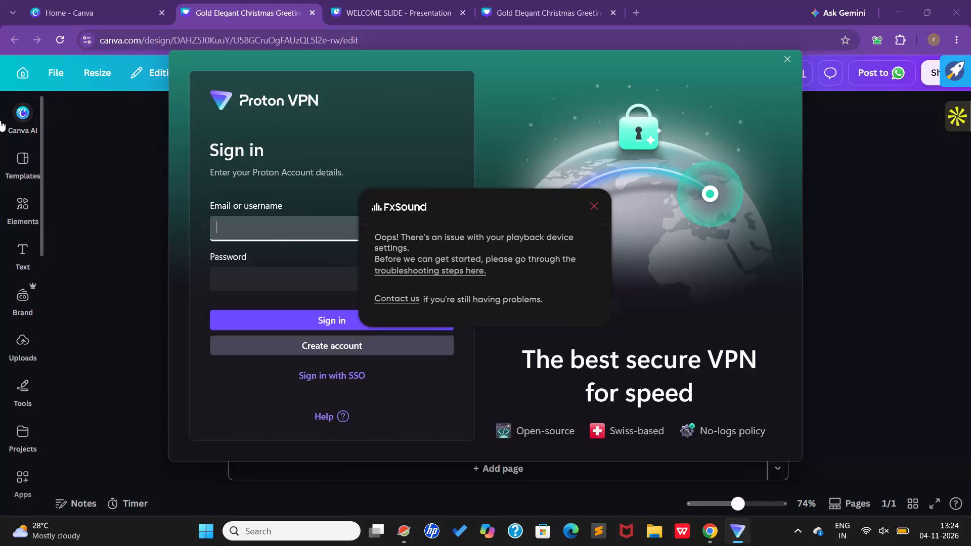
Switch from the Proton VPN sign-in window to the Christmas greetings design in the browser and dismiss the FxSound playback notice.
left_click(141, 164)
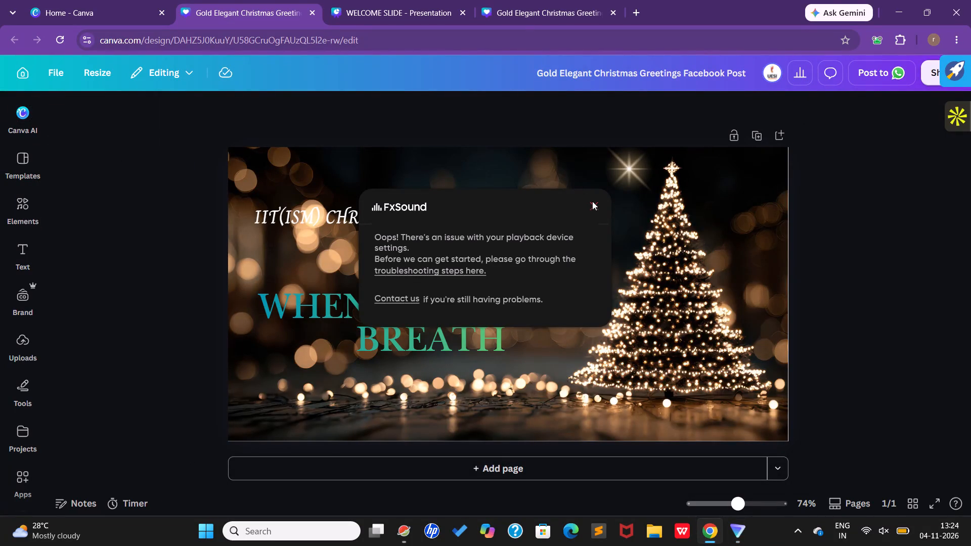
left_click(595, 205)
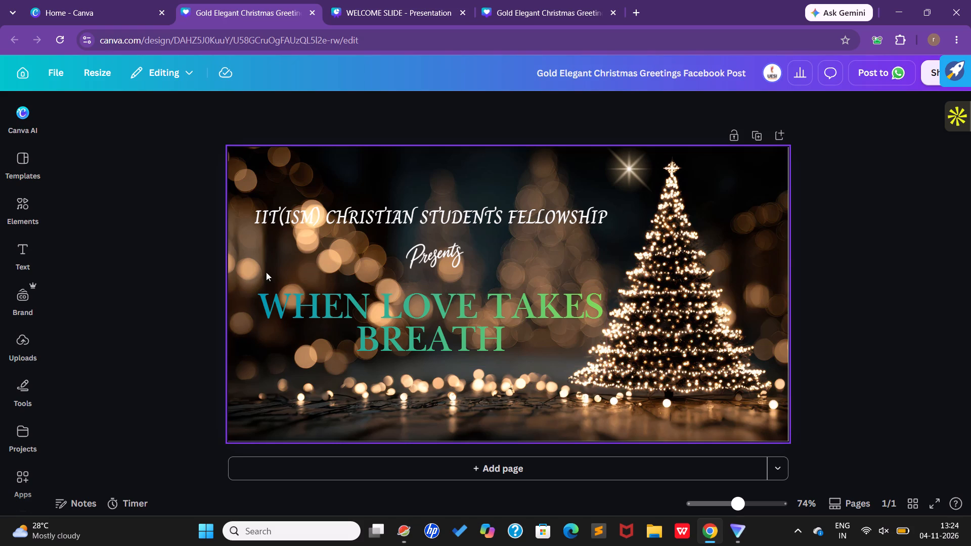
Look over the recent designs on the Canva home page and return to the Gold Elegant Christmas Greetings post.
left_click(42, 0)
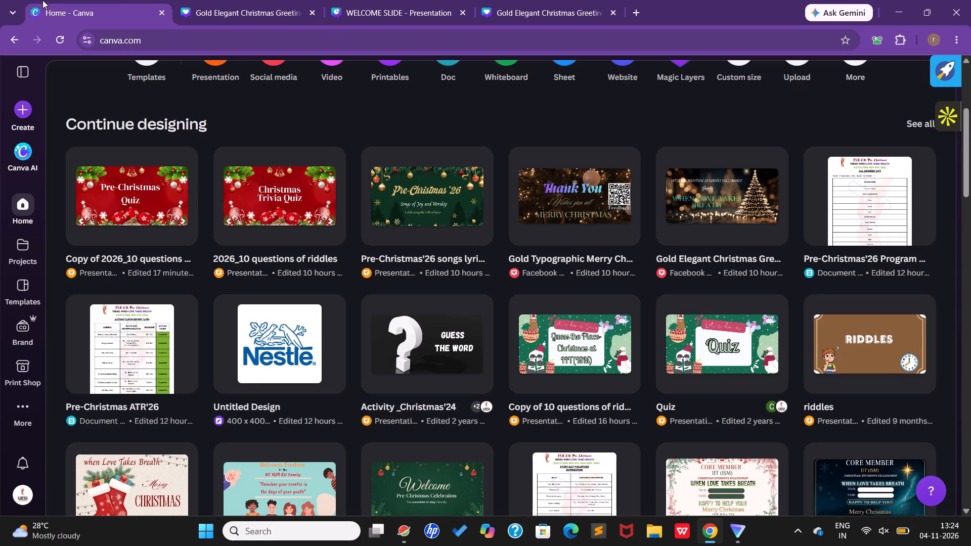
left_click(275, 26)
left_click(258, 20)
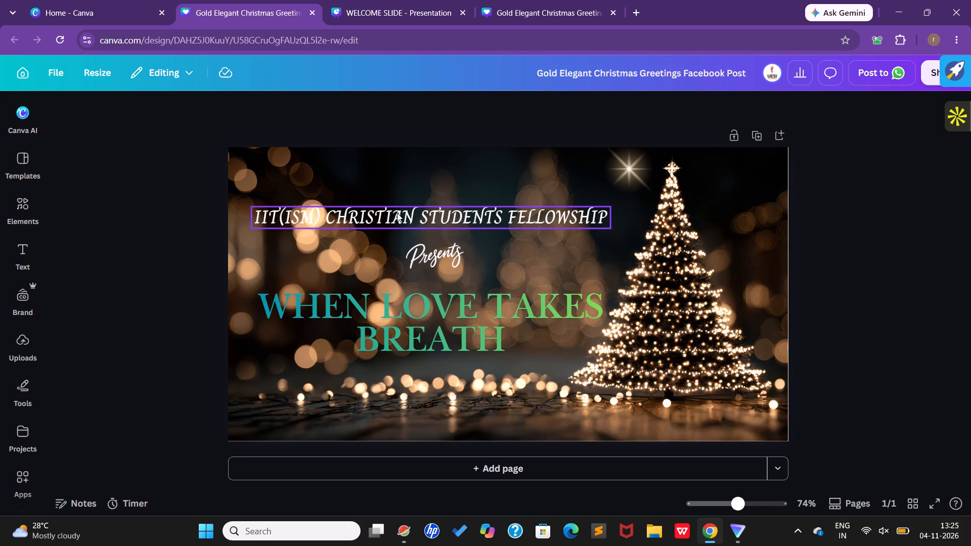
Select the "Presents" graphic and the "WHEN LOVE TAKES BREATH" title in turn to inspect them on the Christmas post.
left_click(436, 255, "ctrl")
left_click(450, 336, "ctrl")
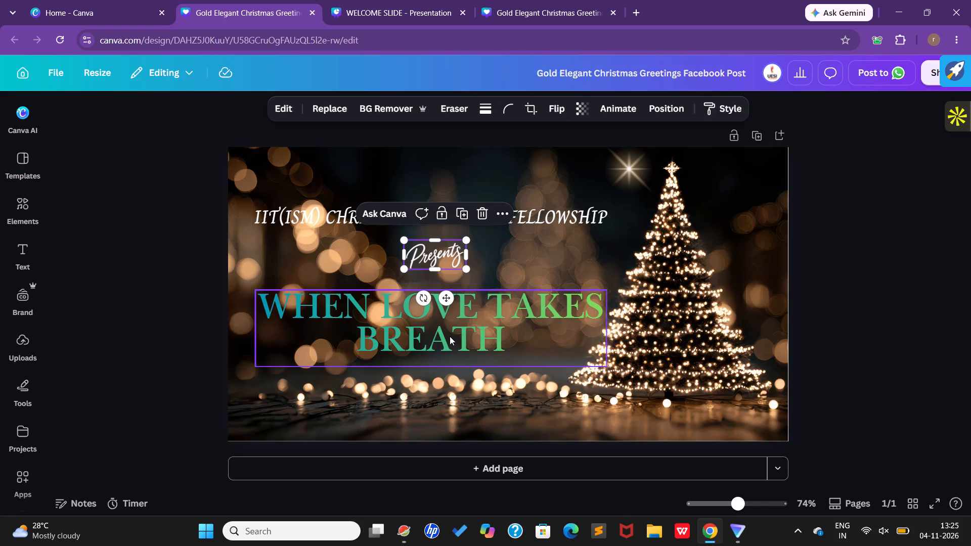
Ask Canva AI to change the font and colours of the fellowship name, "Presents" and title together, matching the Christmas vibe for a welcome slide.
left_click(530, 218, "ctrl")
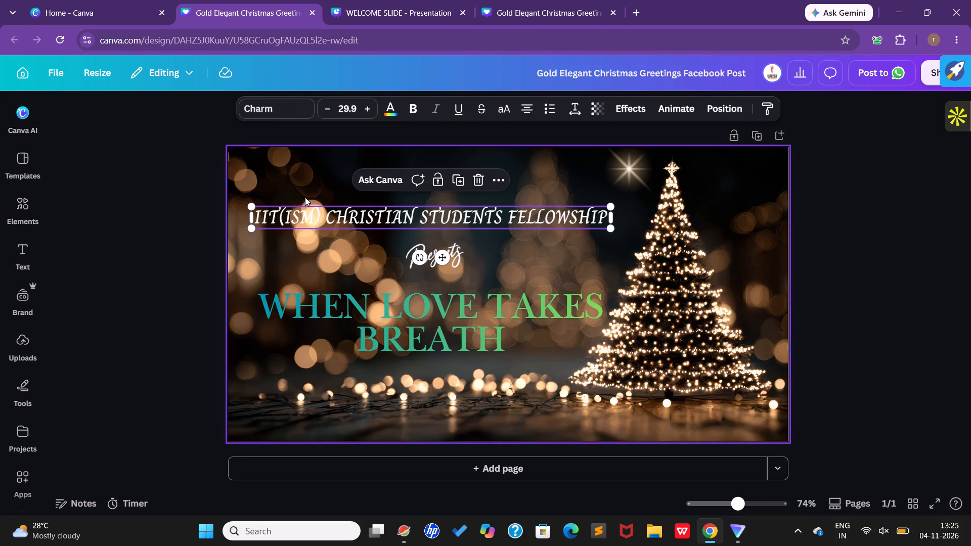
left_click_drag(305, 197, 463, 345)
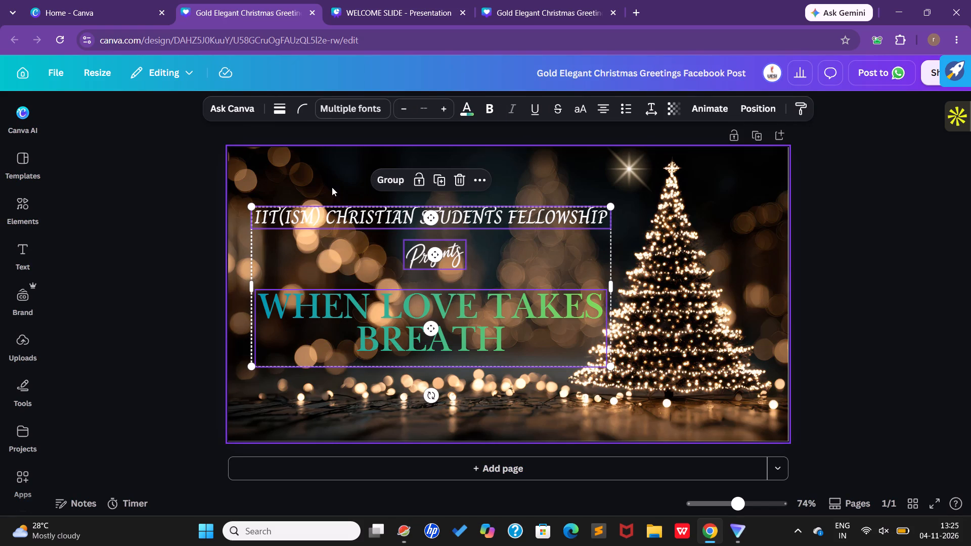
left_click(238, 109)
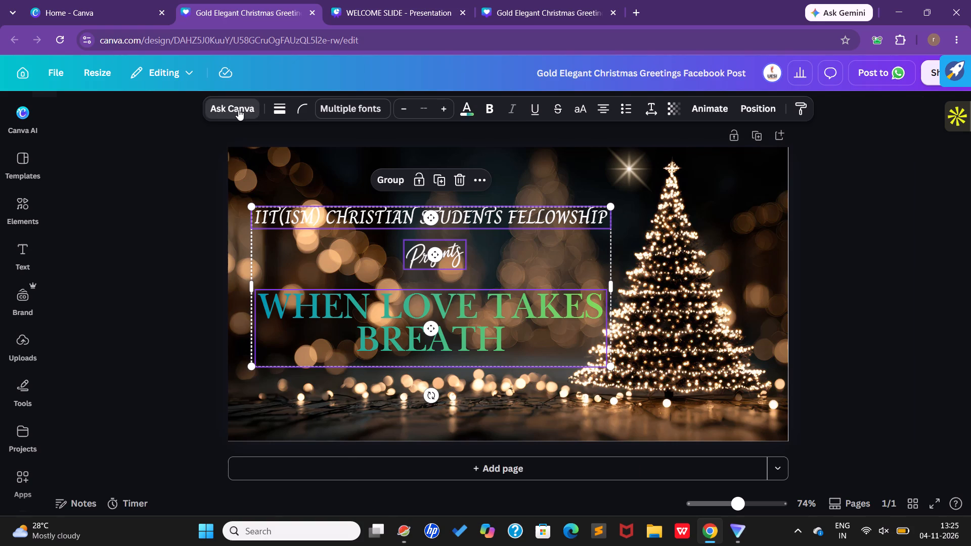
type("hey i want to de")
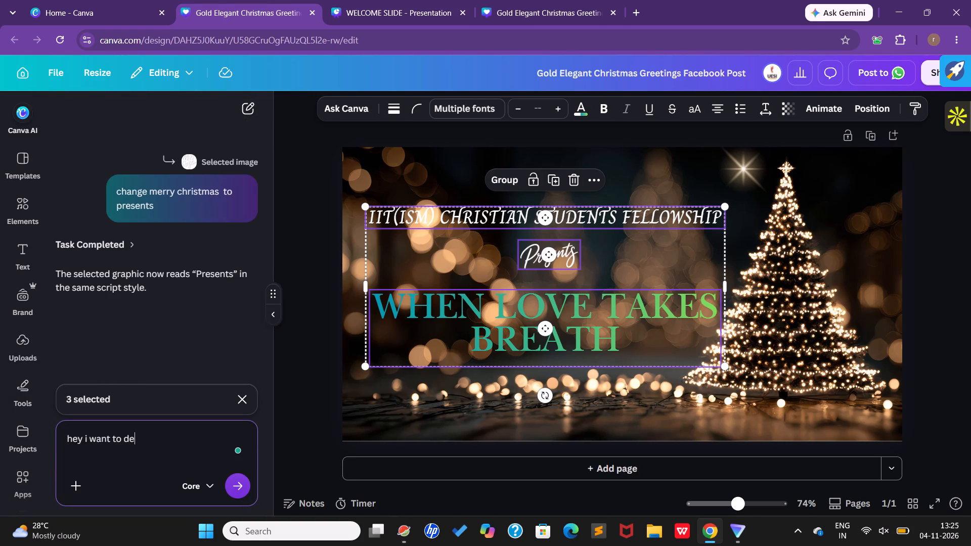
key("BackSpace")
type("isplay this as wekci")
key("BackSpace")
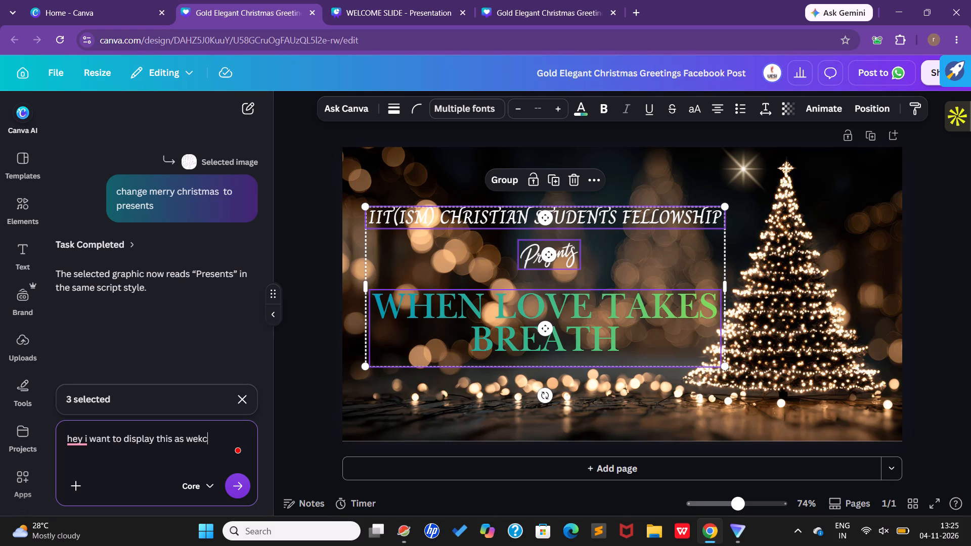
key("BackSpace")
key("BackSpace")
type("lcome s")
type("lide change the font and coloours or")
key("BackSpace")
key("BackSpace")
key("f")
key("BackSpace")
type("of the font matdhin")
key("BackSpace")
key("BackSpace")
key("BackSpace")
key("BackSpace")
type("ching the christmas vibe")
key("space")
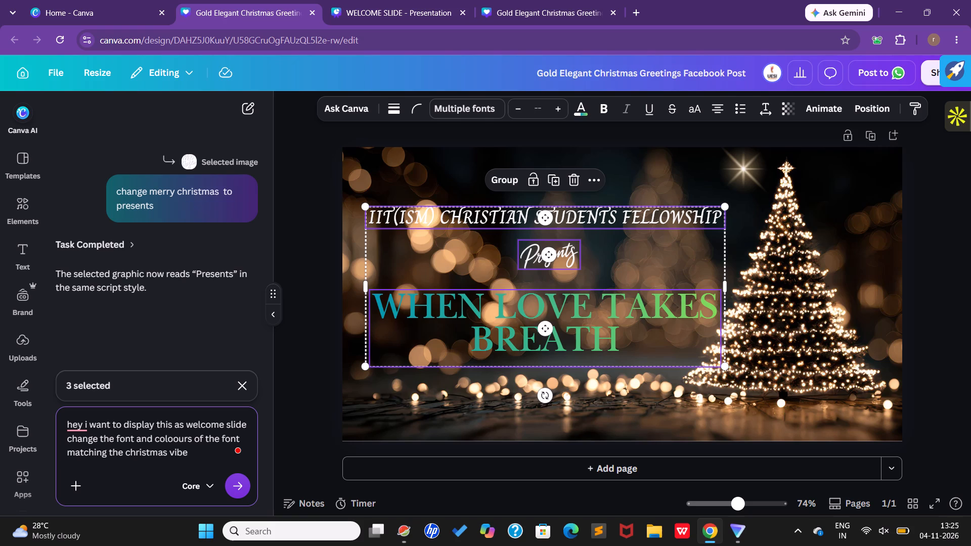
key("Return")
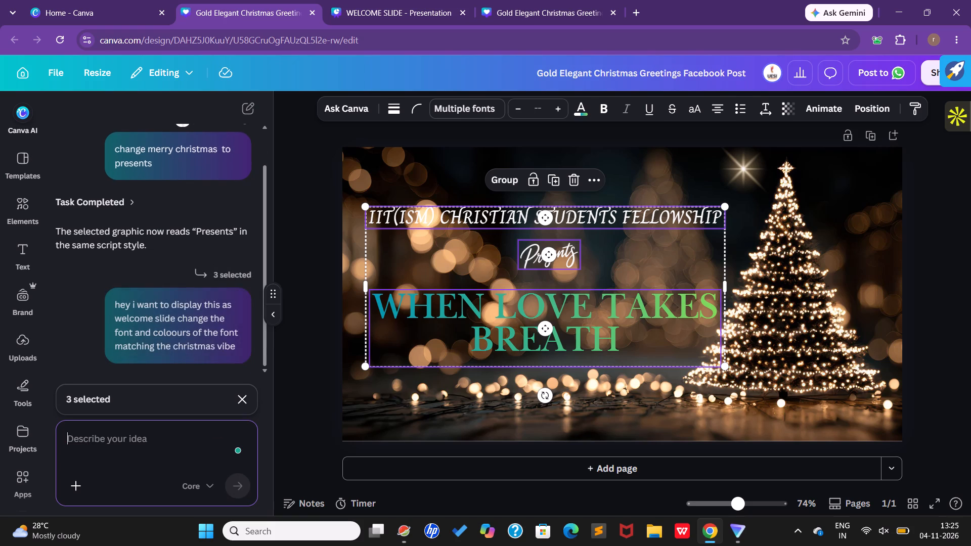
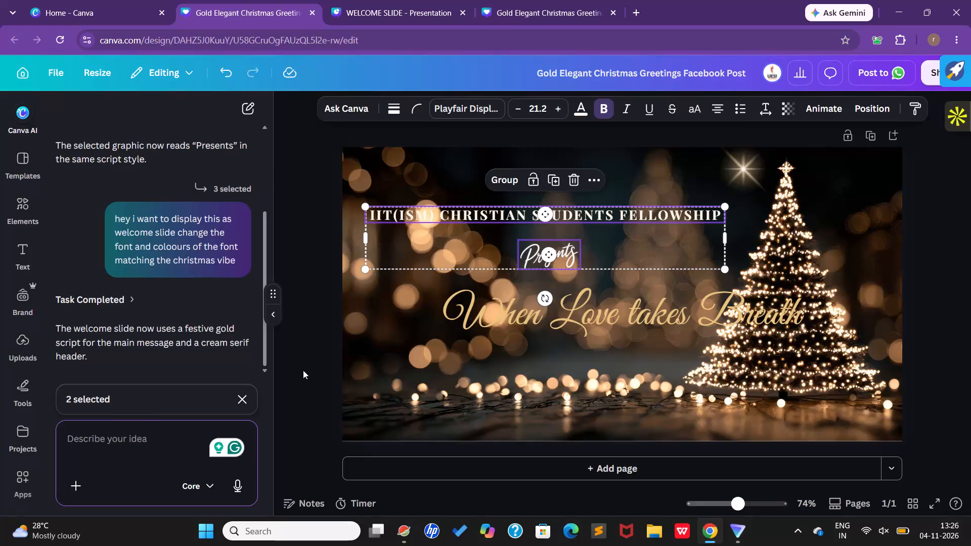
left_click_drag(509, 308, 461, 310)
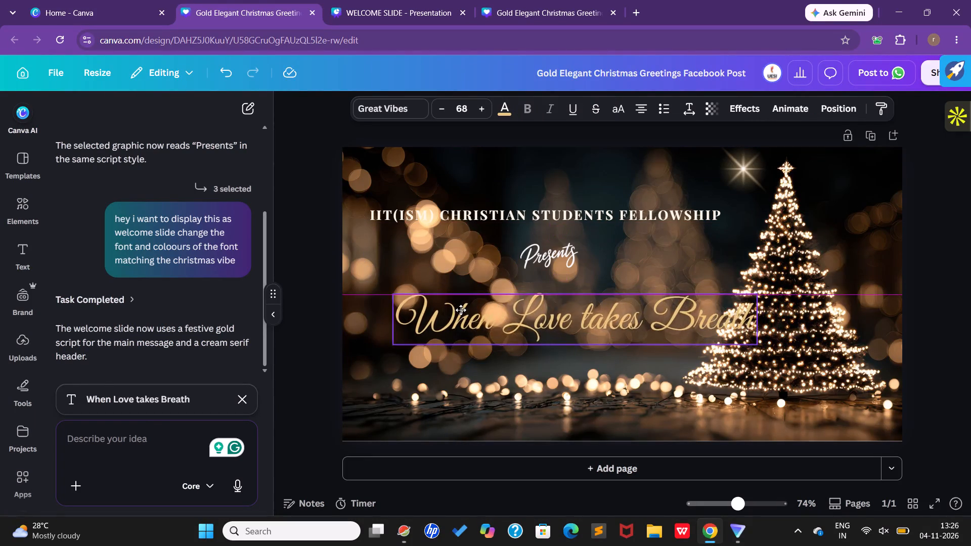
left_click_drag(461, 310, 441, 304)
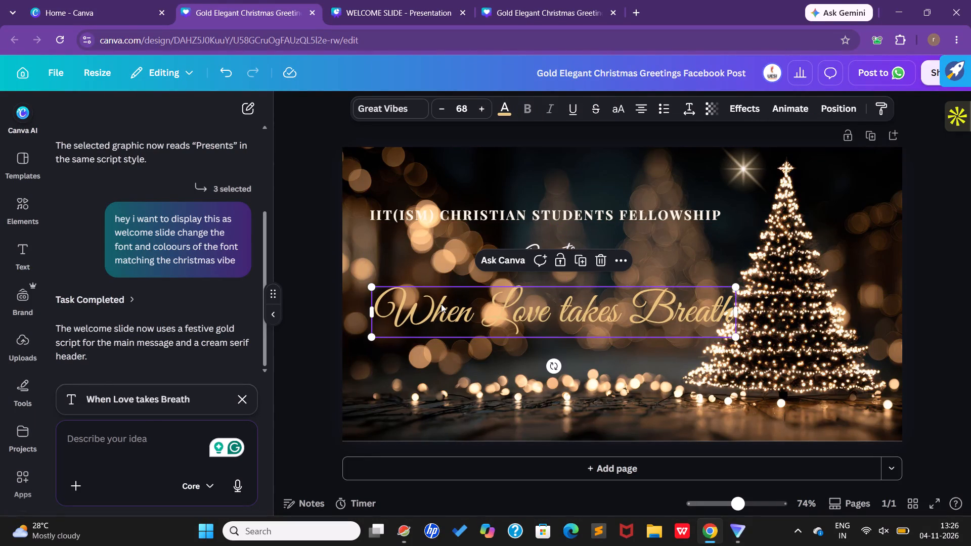
left_click(441, 304)
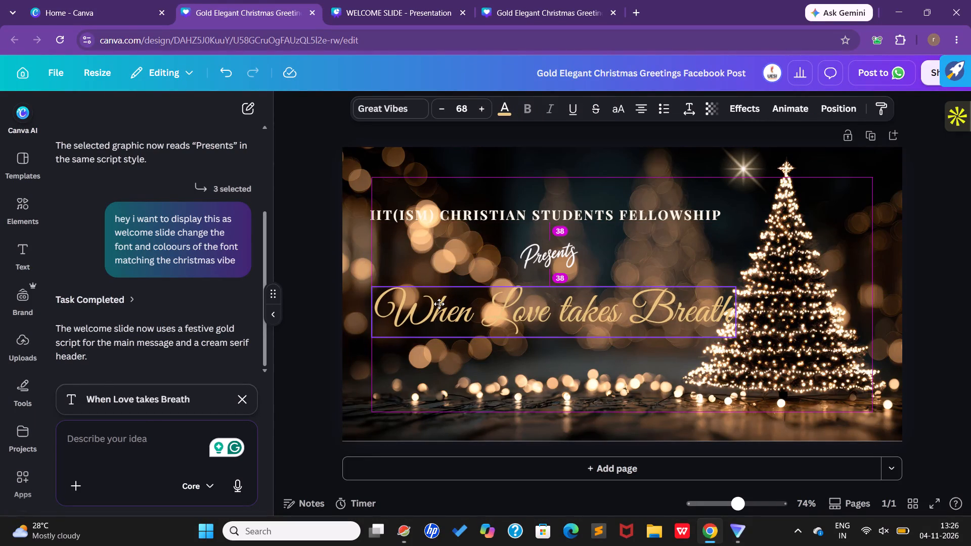
left_click(927, 273)
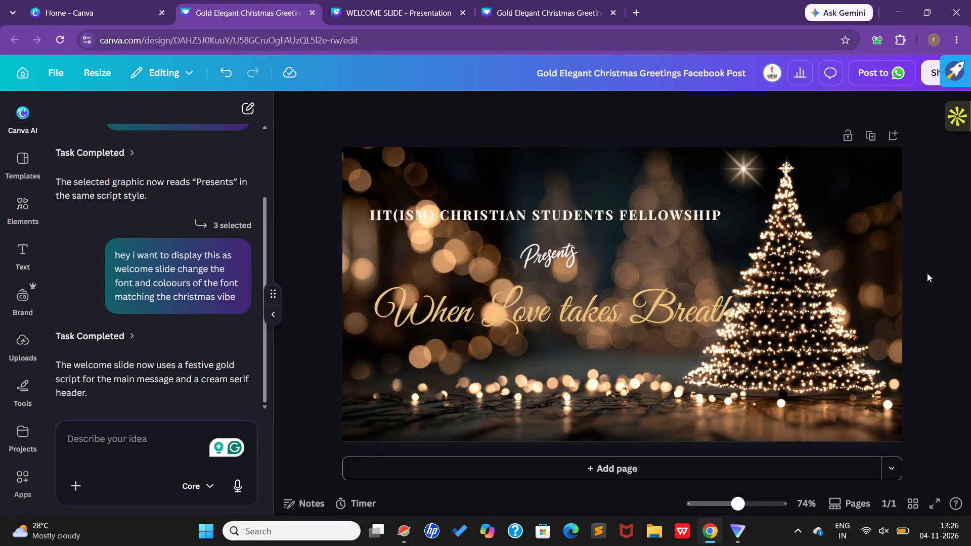
left_click(690, 215)
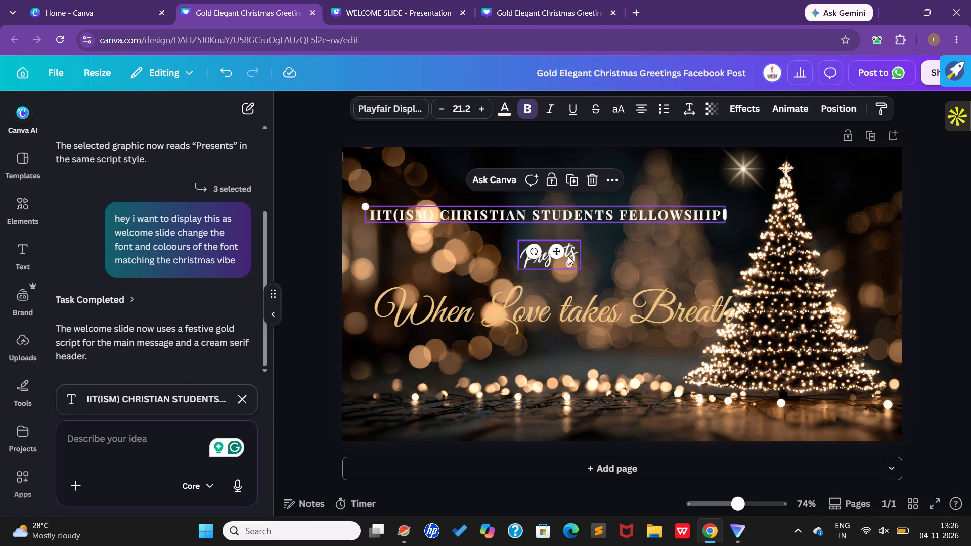
left_click(568, 256)
left_click(574, 259)
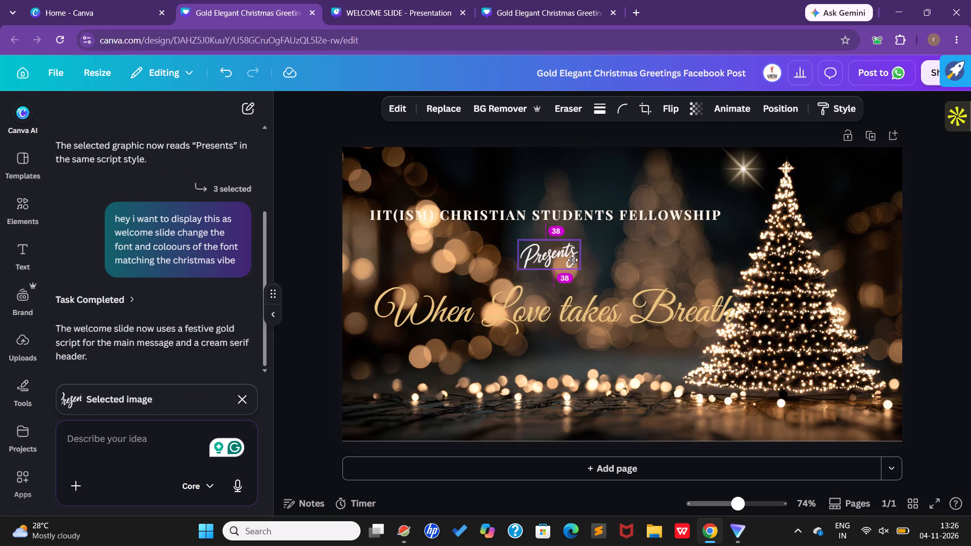
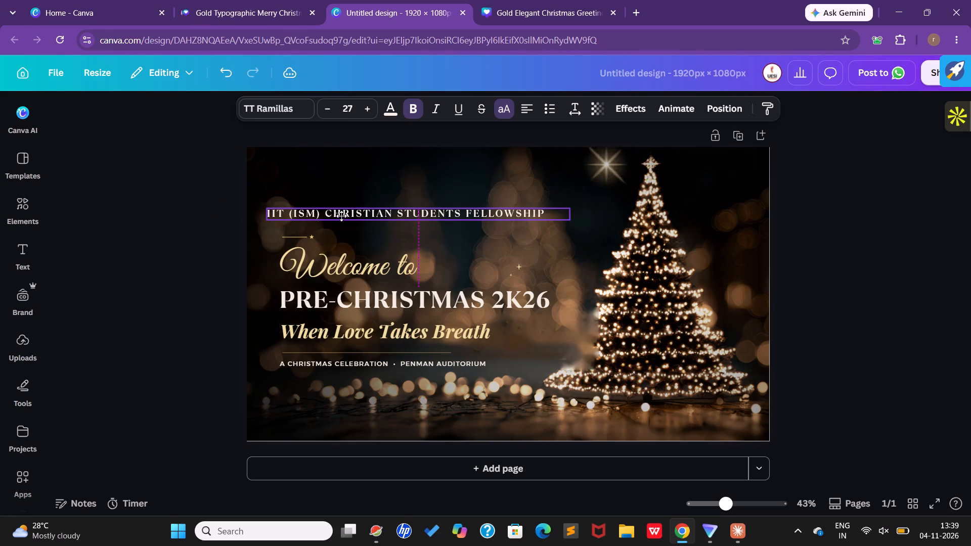
left_click_drag(341, 216, 342, 218)
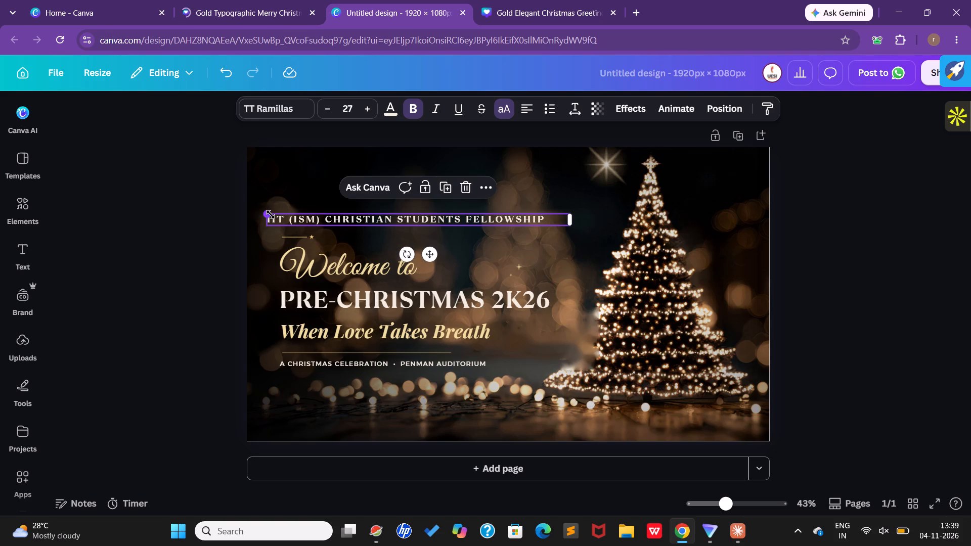
left_click_drag(271, 214, 313, 221)
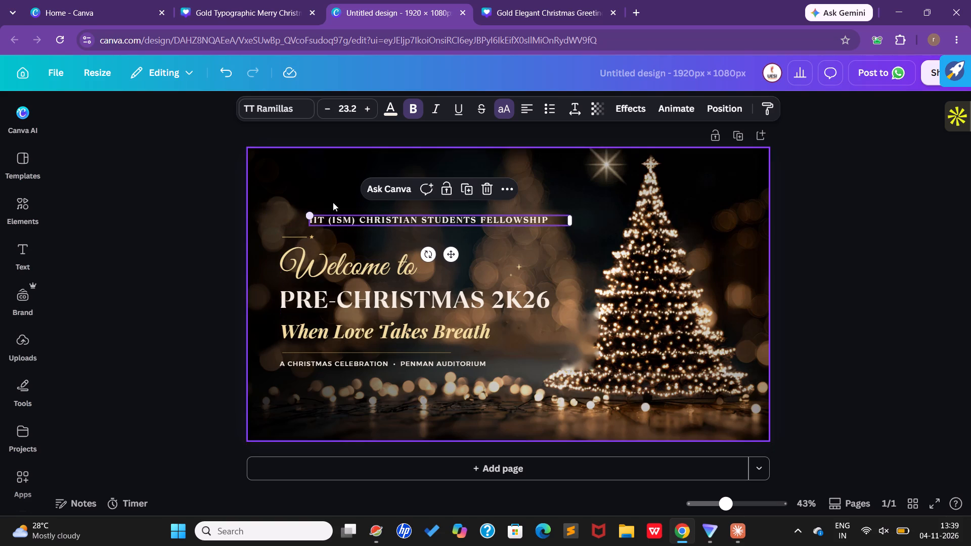
key("Delete")
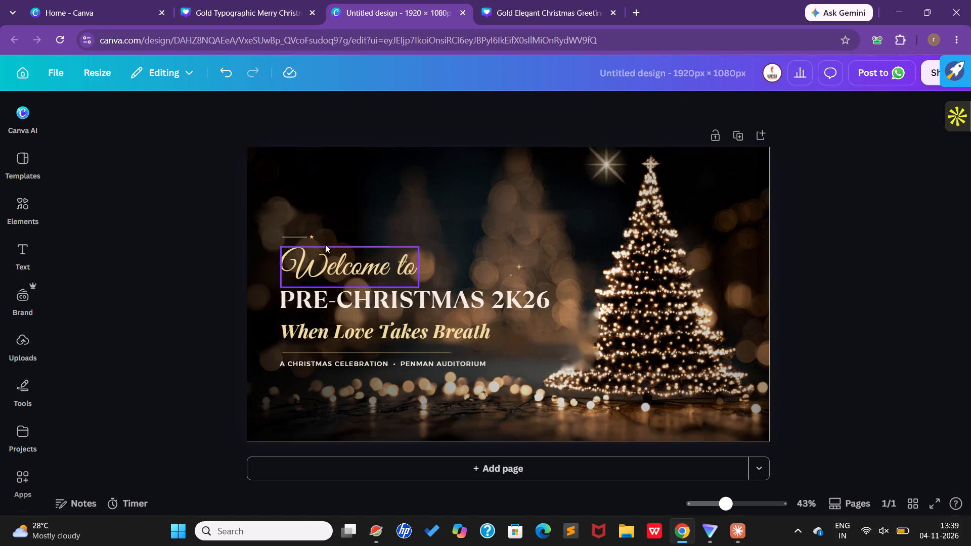
Delete the short gold divider with the star above "Welcome to".
left_click(306, 236)
key("Delete")
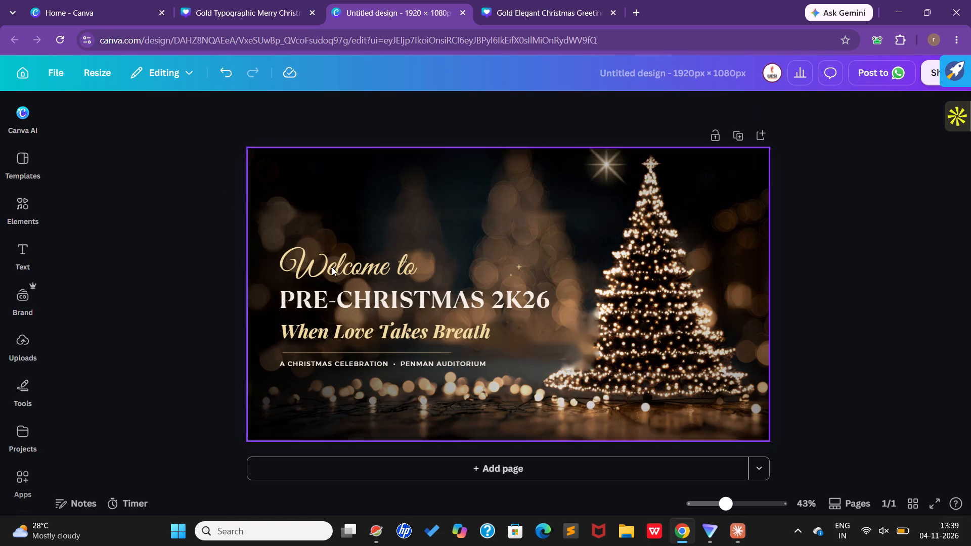
Move "Welcome to", "PRE-CHRISTMAS 2K26" and "When Love Takes Breath" up the slide, keeping them stacked in that order.
left_click_drag(351, 271, 354, 230)
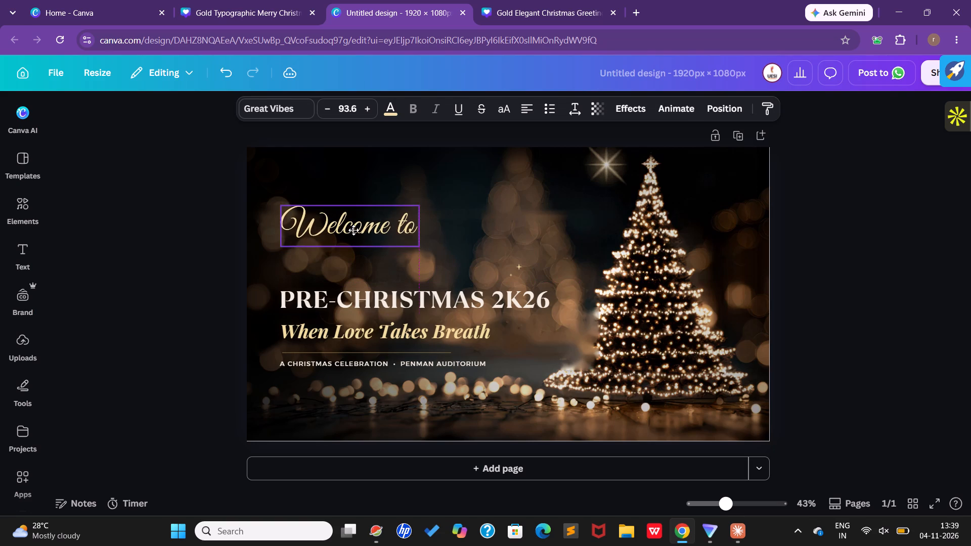
left_click_drag(354, 230, 352, 230)
left_click_drag(374, 295, 369, 259)
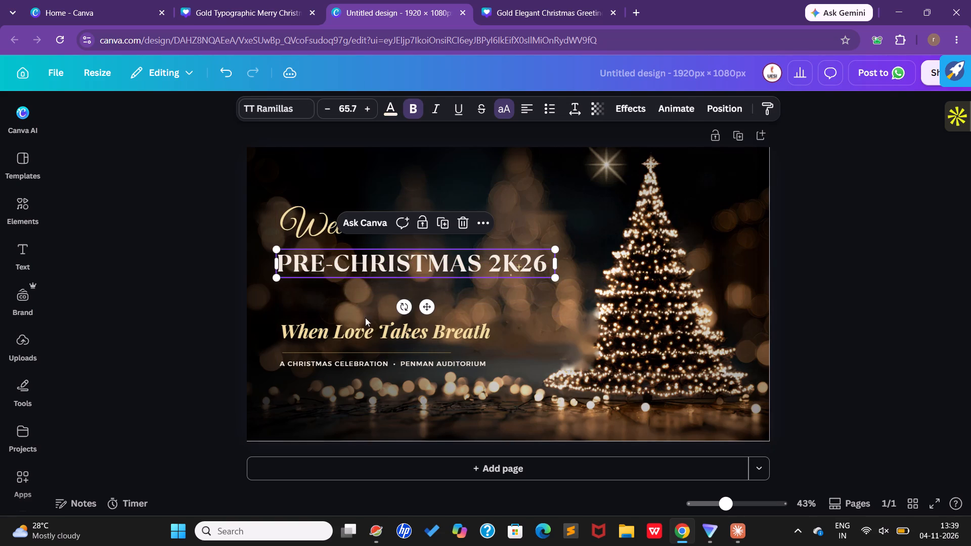
left_click_drag(366, 341, 367, 310)
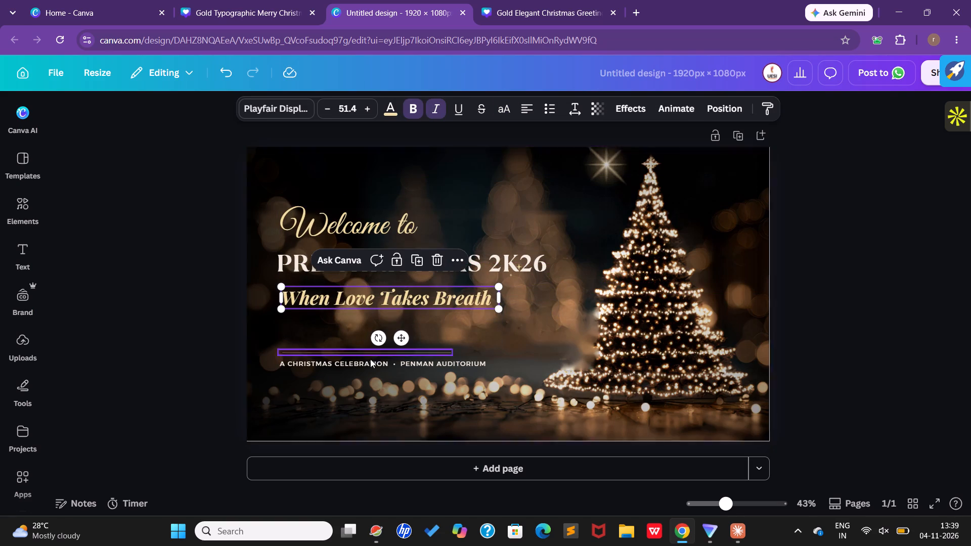
Move the thin gold divider up beneath "When Love Takes Breath" and enlarge it to extend slightly past that text.
left_click_drag(371, 352, 378, 323)
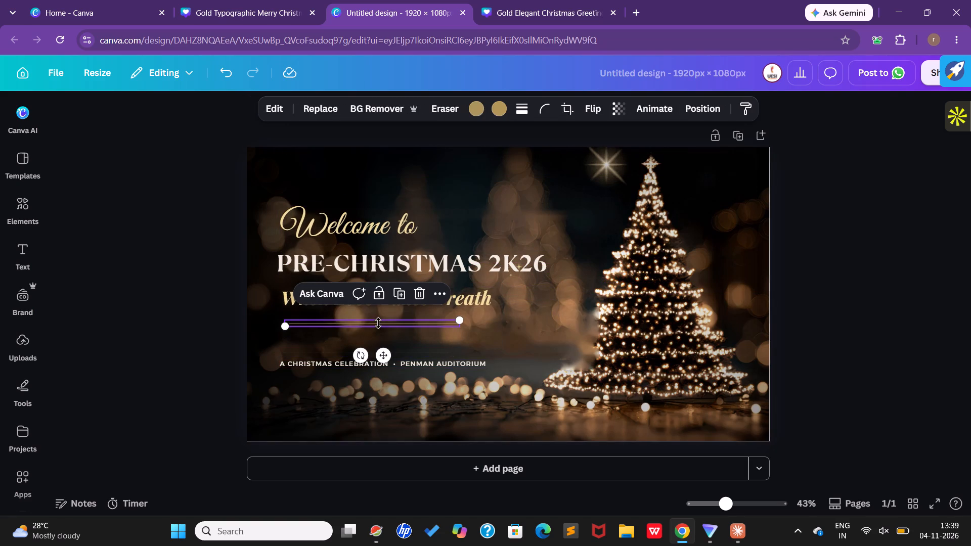
left_click_drag(464, 320, 522, 307)
left_click(493, 323)
left_click(496, 341)
left_click_drag(495, 324, 490, 326)
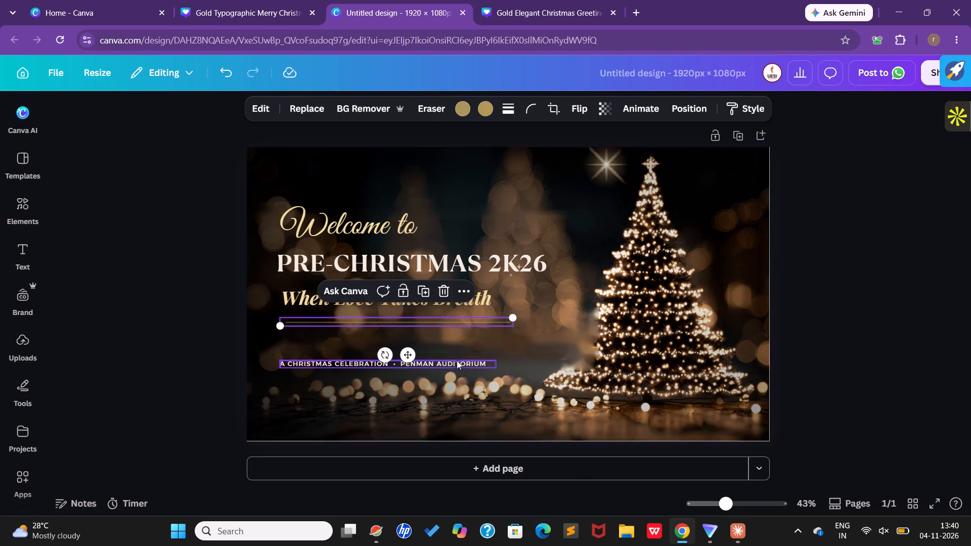
Move the "A Christmas Celebration • Penman Auditorium" line up to sit just below the gold divider.
left_click(457, 363)
left_click_drag(408, 366, 411, 343)
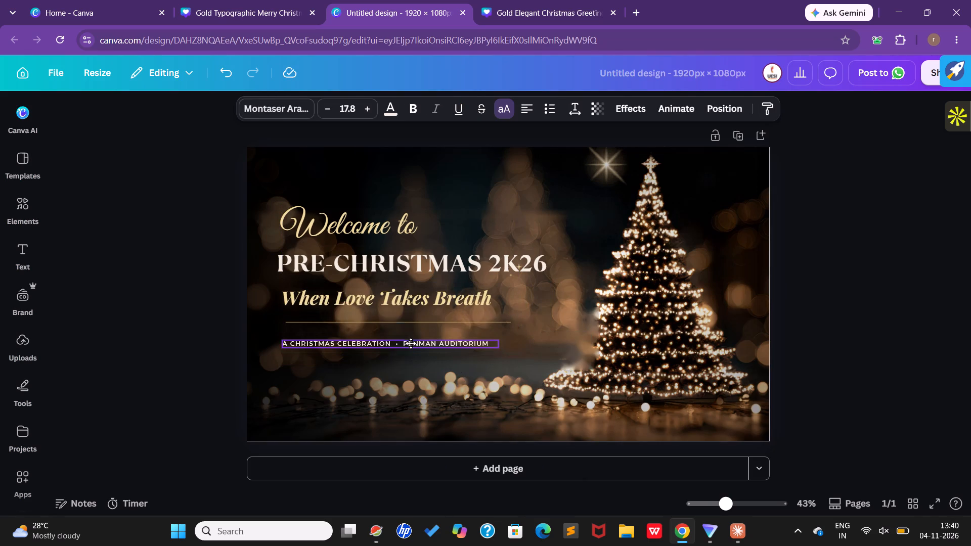
left_click_drag(411, 343, 412, 343)
left_click(930, 279)
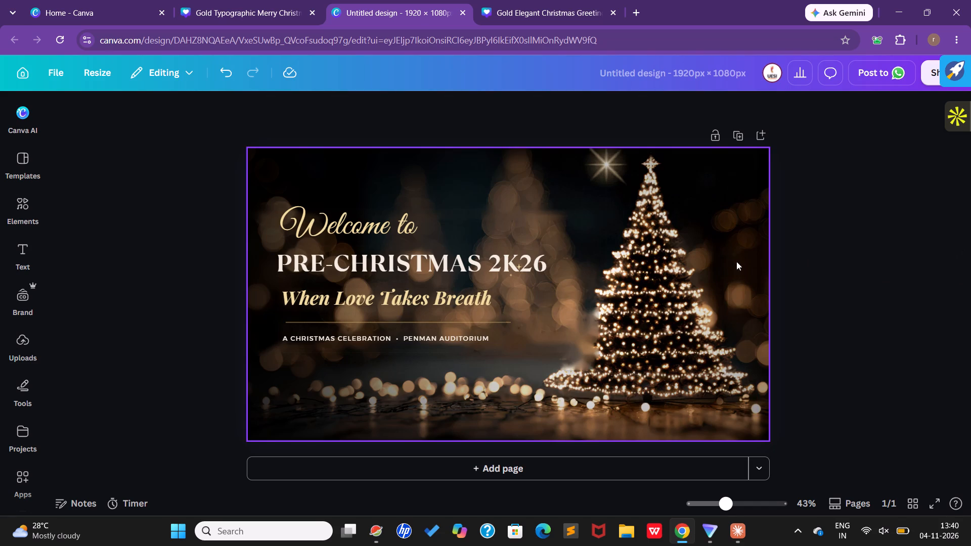
Shift "Welcome to" slightly so its text box lines up with the start of "PRE-CHRISTMAS 2K26".
left_click_drag(331, 214, 328, 214)
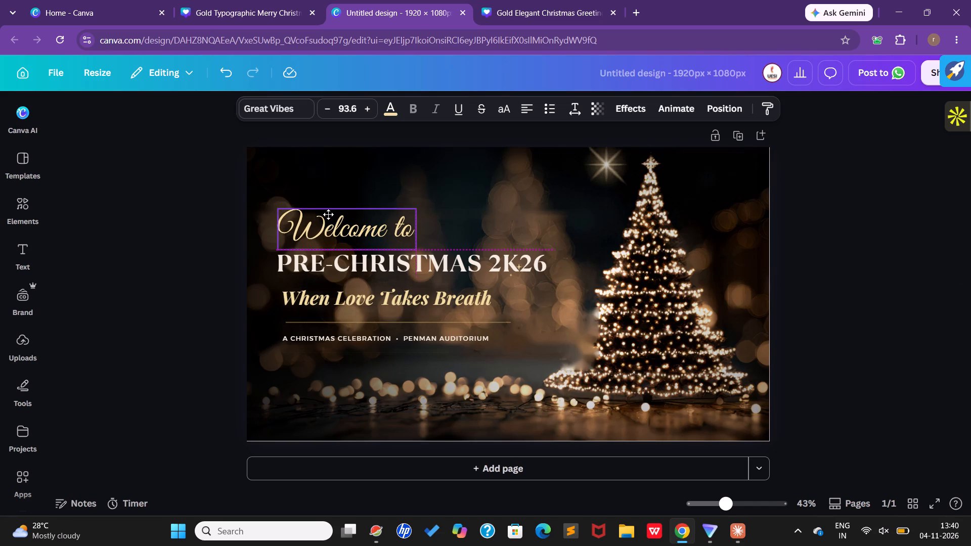
left_click_drag(328, 214, 324, 214)
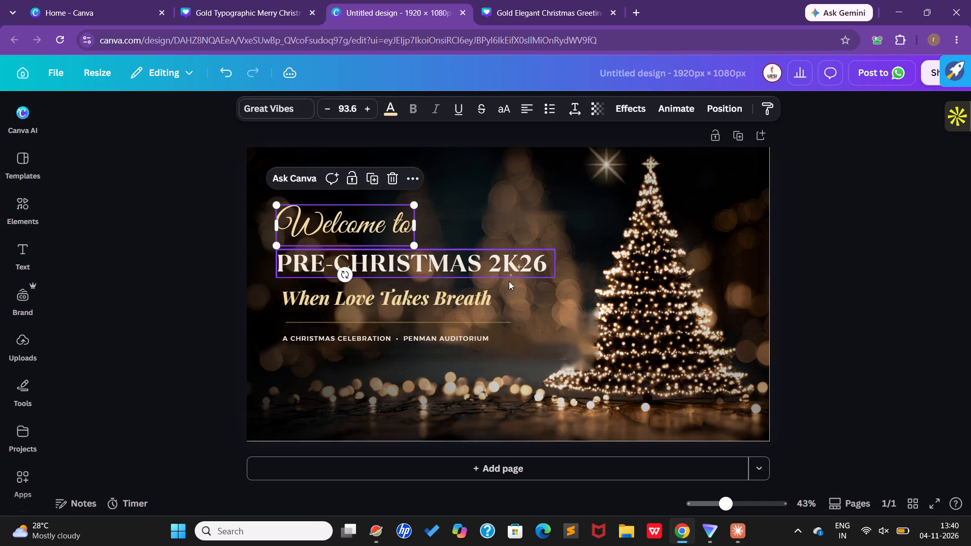
left_click(970, 279)
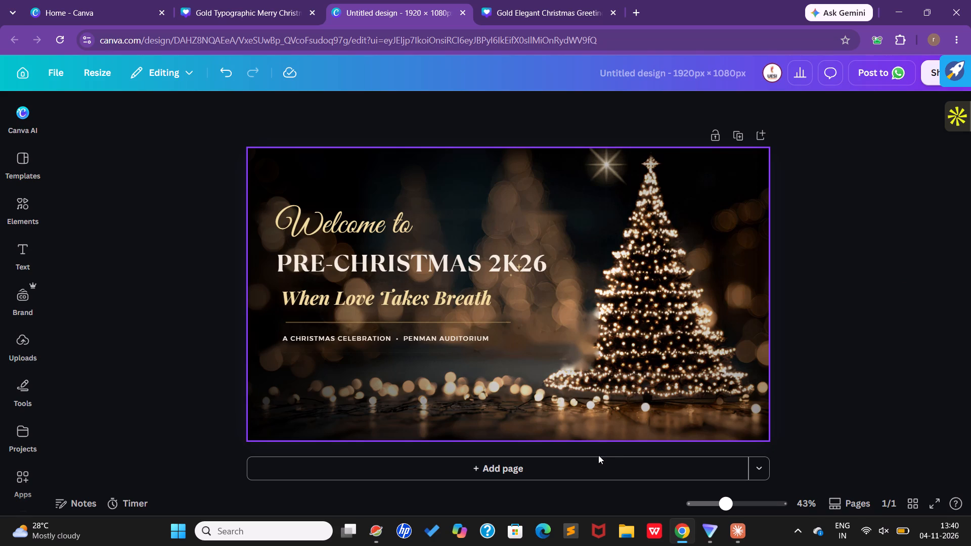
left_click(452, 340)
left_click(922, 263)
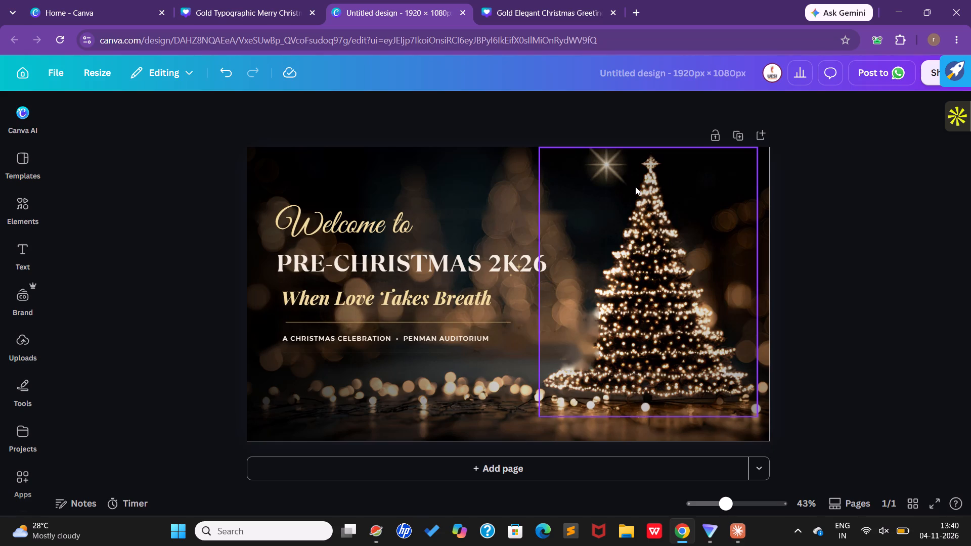
Download the welcome slide as a high-quality PNG with the export size raised to the maximum.
left_click(930, 63)
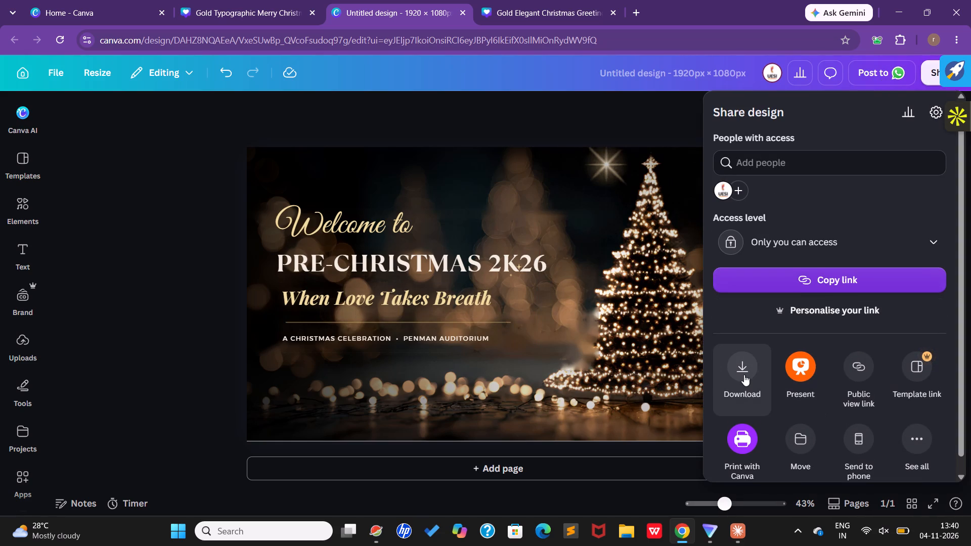
left_click(744, 375)
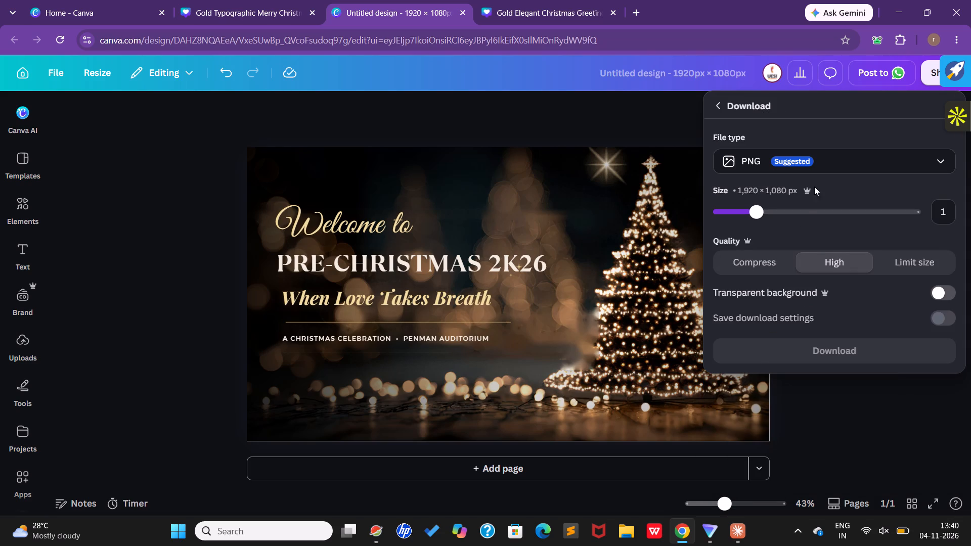
left_click(802, 221)
left_click_drag(803, 217, 967, 200)
left_click(908, 216)
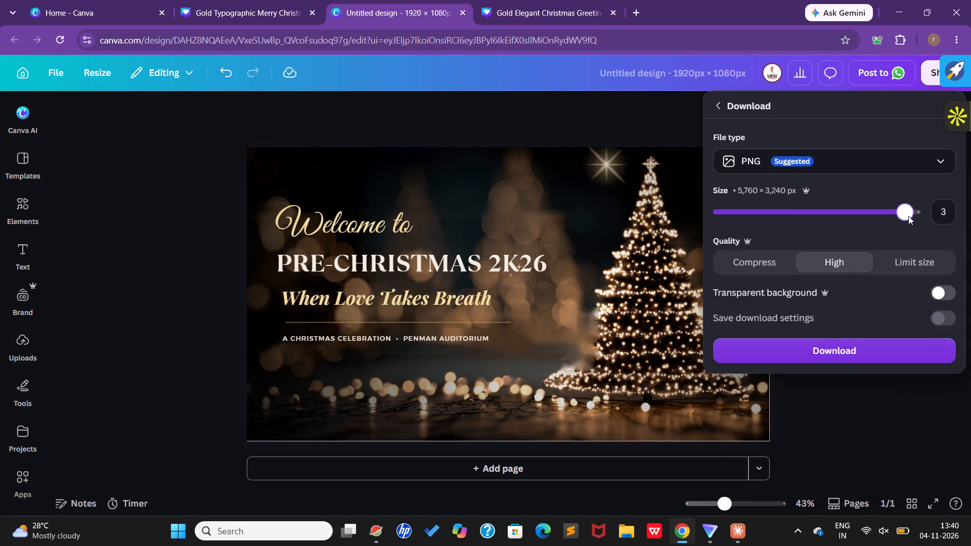
left_click_drag(908, 216, 923, 214)
left_click(867, 360)
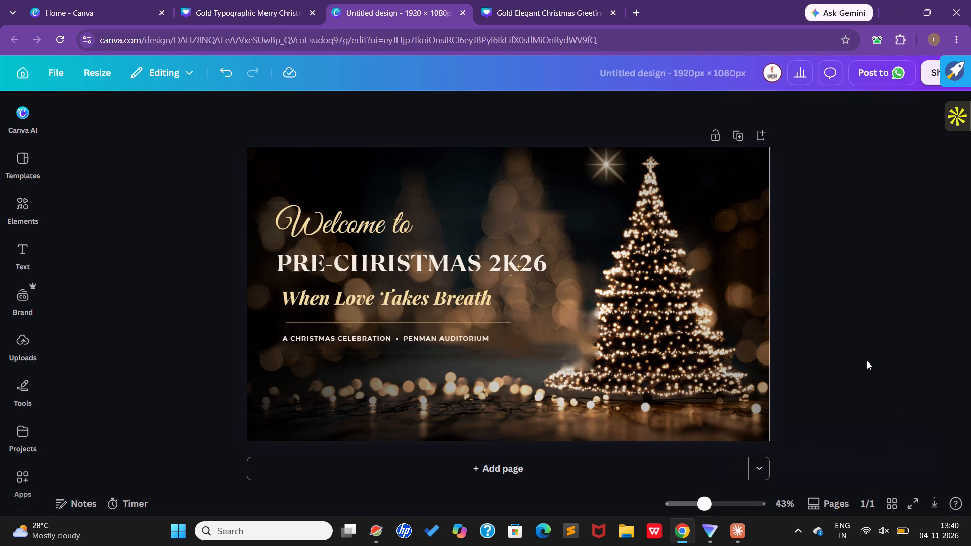
From the Canva home page, upload 4_Minimal_Cream.png from the Downloads folder and choose to edit the image.
left_click(518, 0)
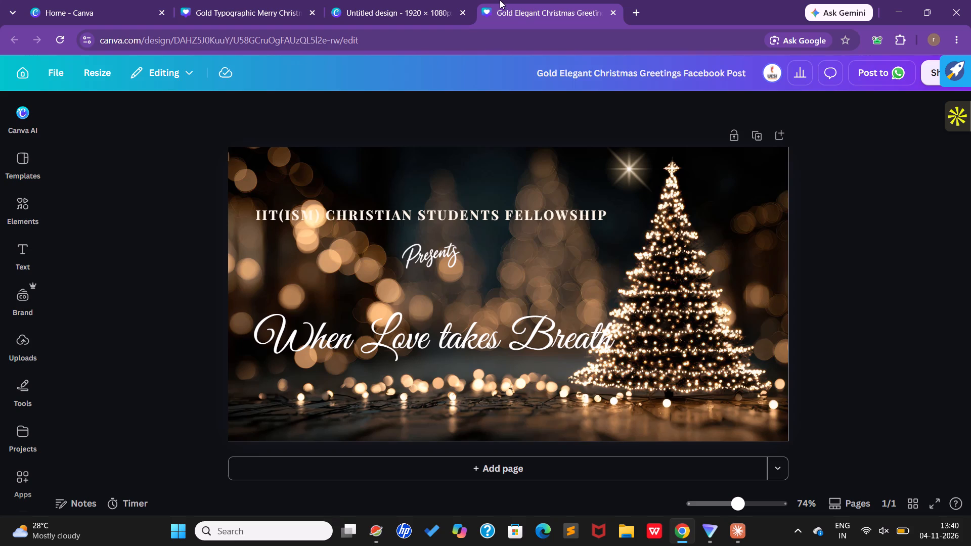
left_click(351, 0)
left_click(238, 0)
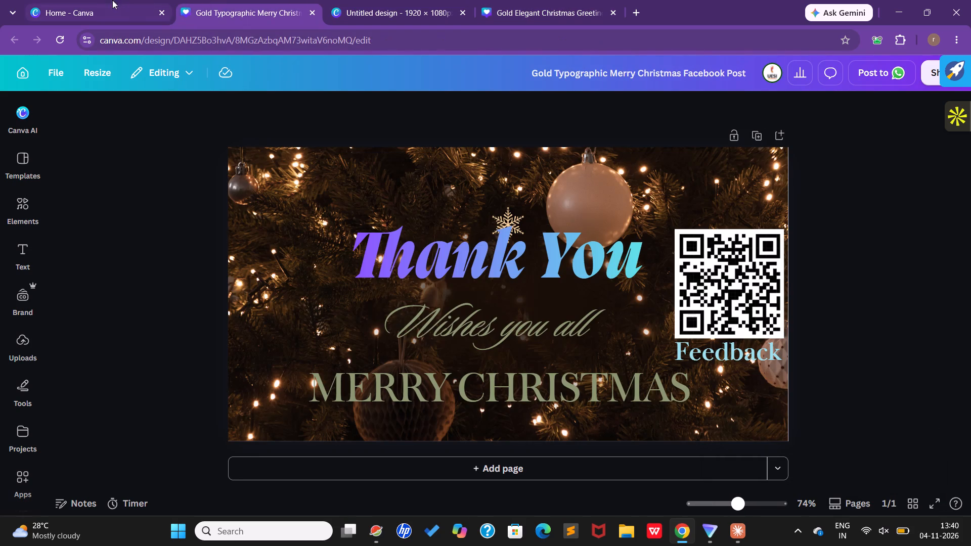
left_click(89, 0)
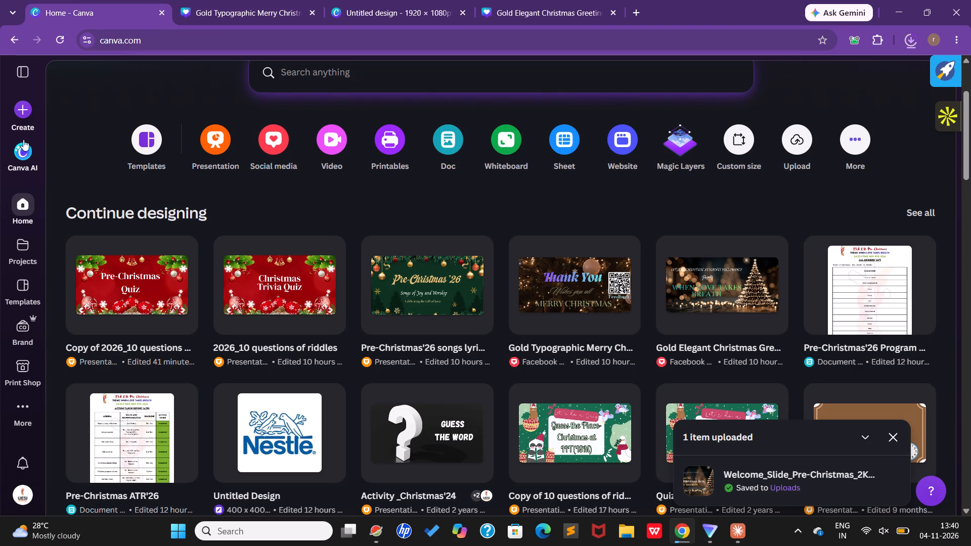
left_click(797, 139)
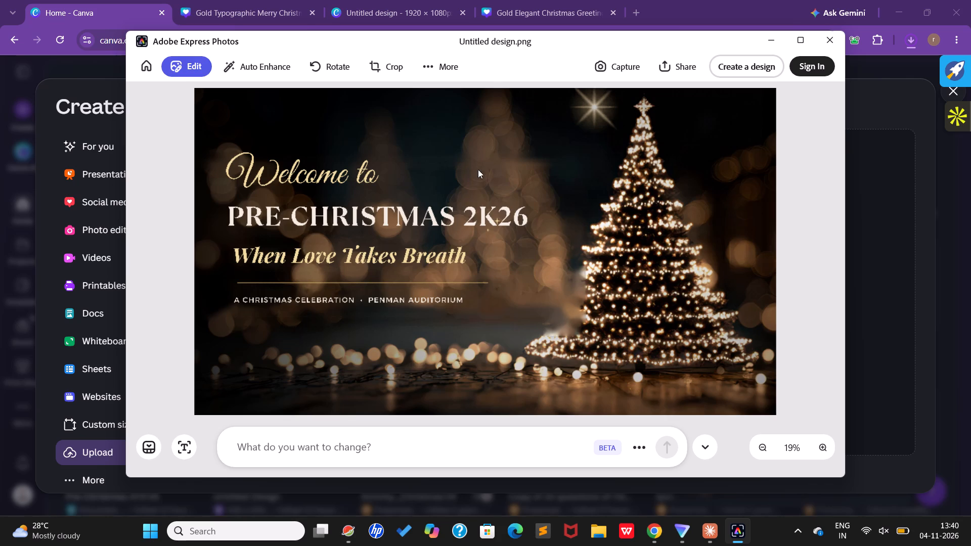
left_click(824, 40)
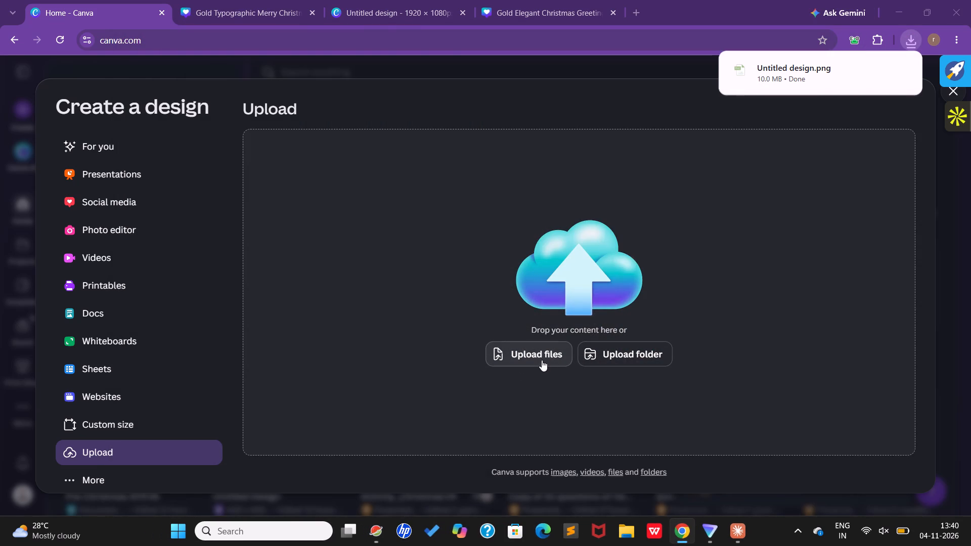
left_click(542, 360)
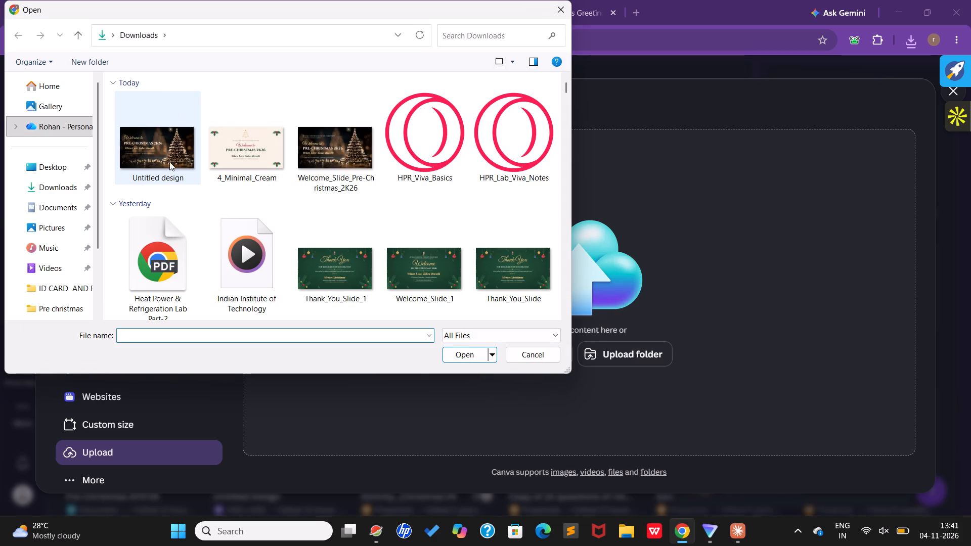
double_click(220, 162)
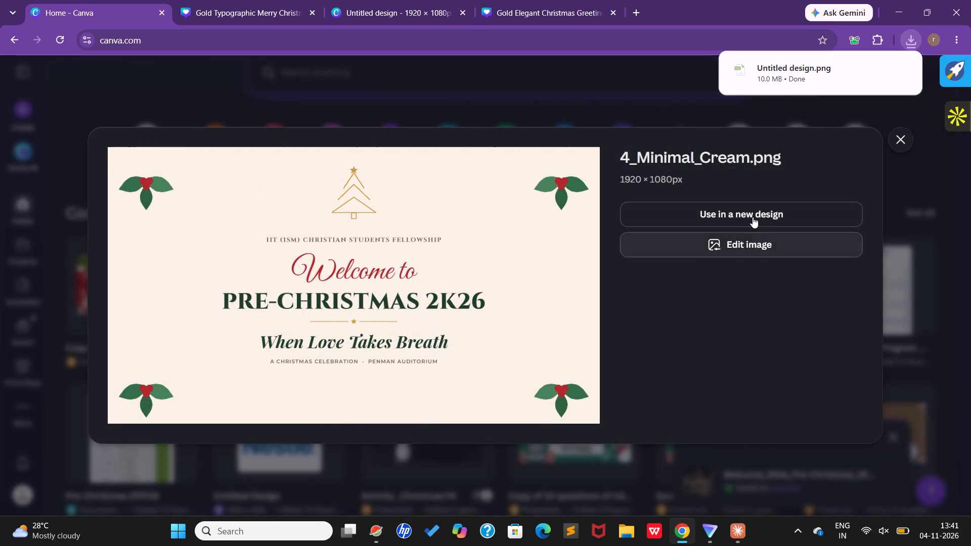
left_click(749, 247)
Minimise the browser and close the Proton VPN and PlanetVPN windows on the desktop.
left_click(898, 0)
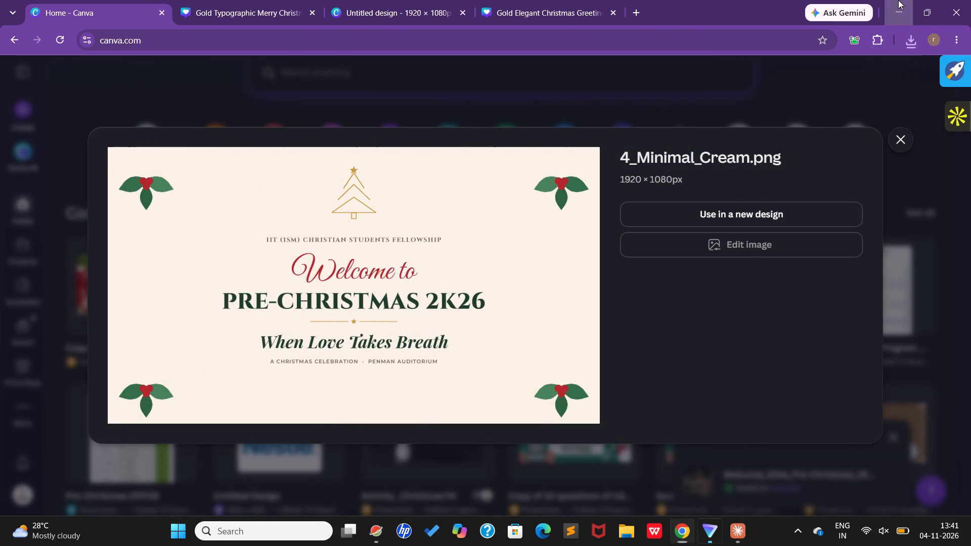
left_click(777, 63)
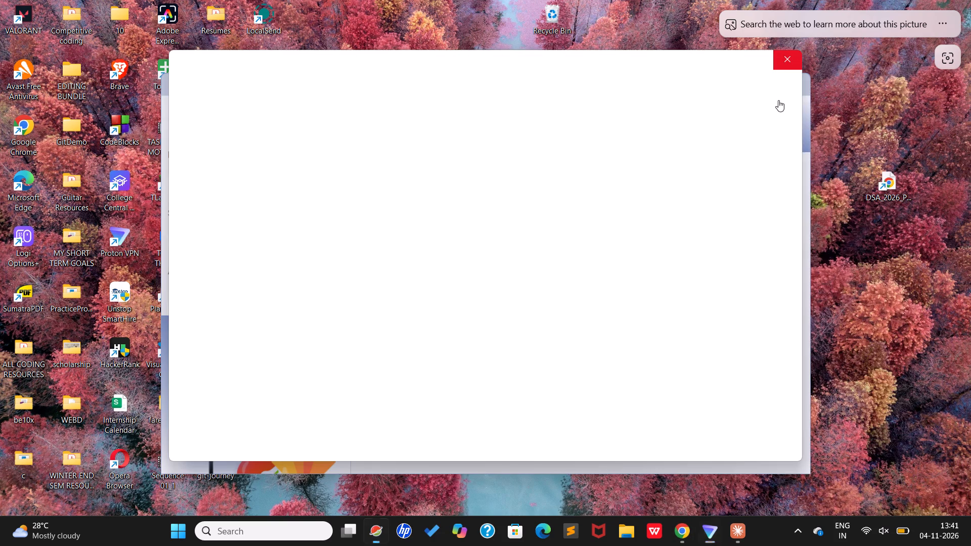
left_click(790, 81)
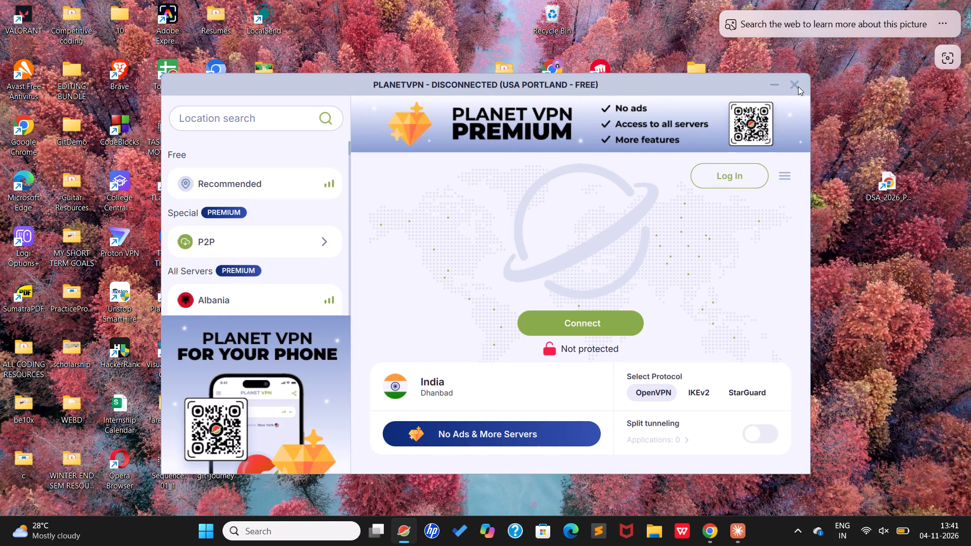
left_click(798, 86)
Open the "kk" shortcut on the desktop.
double_click(552, 64)
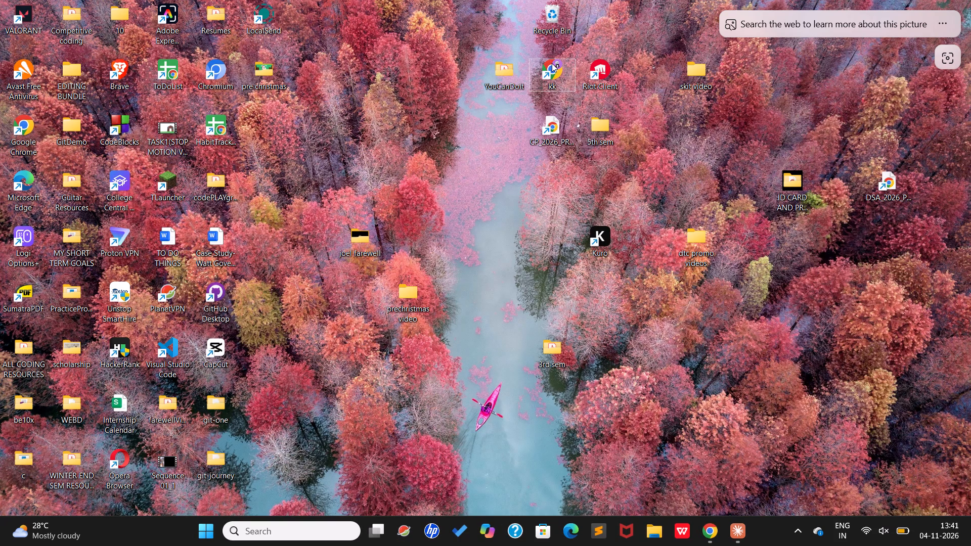
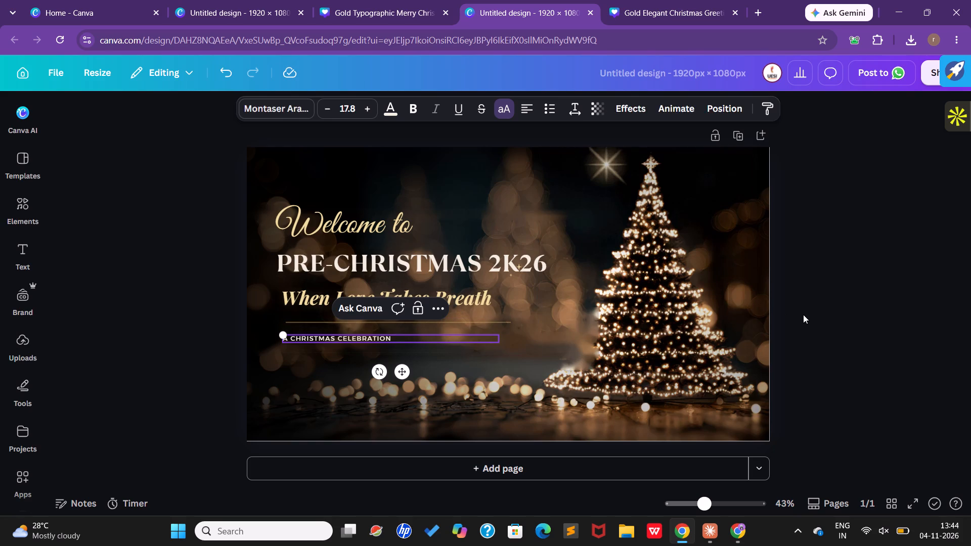
Enlarge the "A Christmas Celebration" line to font size 21.3 and line its start up with the divider above it.
left_click(364, 340)
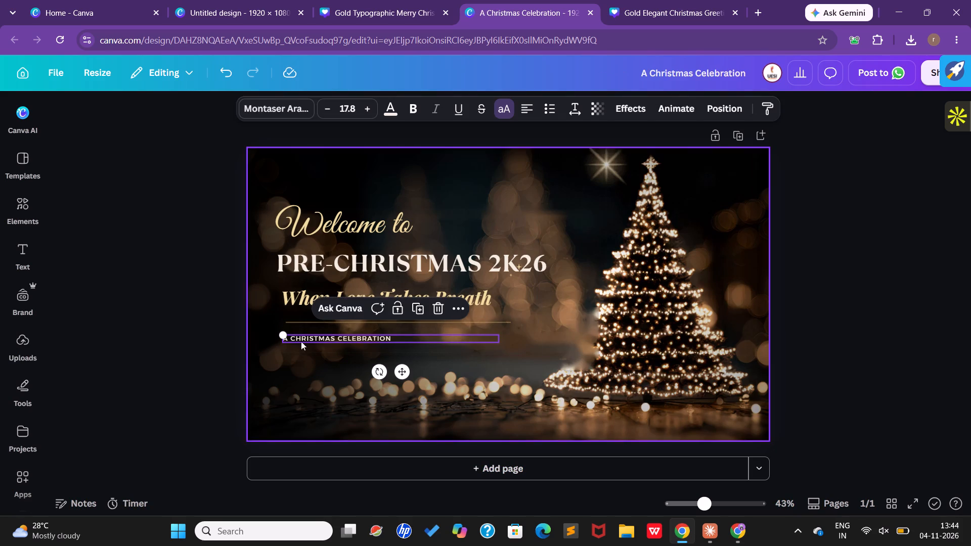
left_click_drag(282, 330, 241, 321)
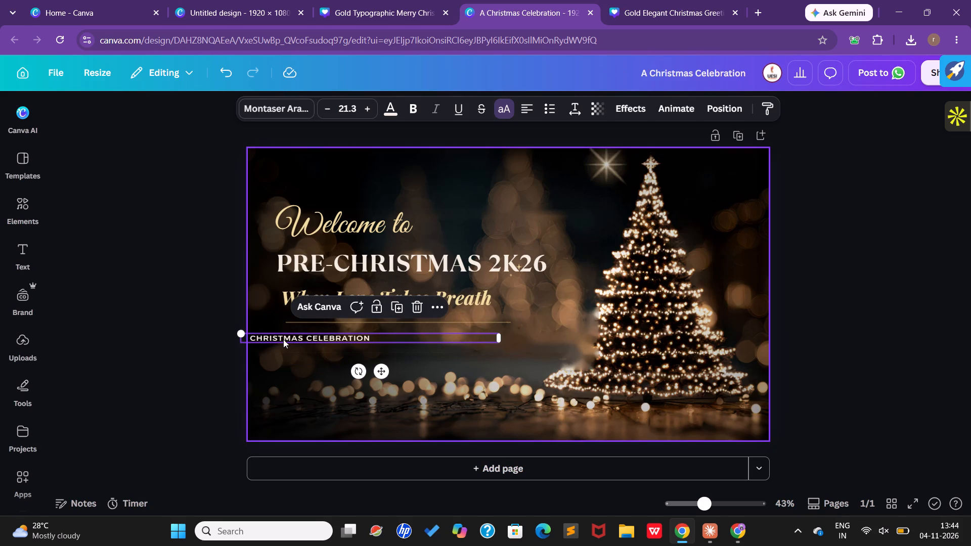
left_click_drag(300, 336, 347, 341)
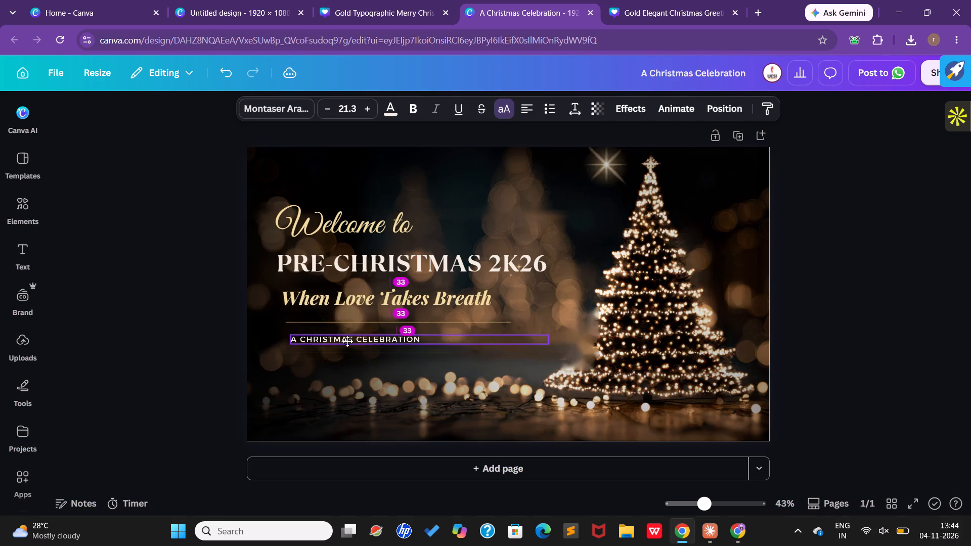
left_click_drag(347, 341, 345, 341)
left_click(755, 326)
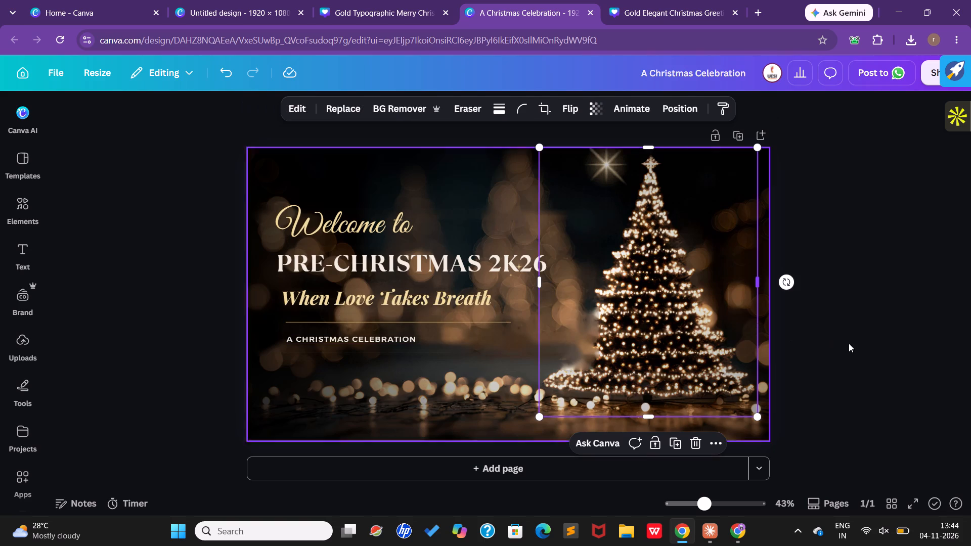
left_click(850, 343)
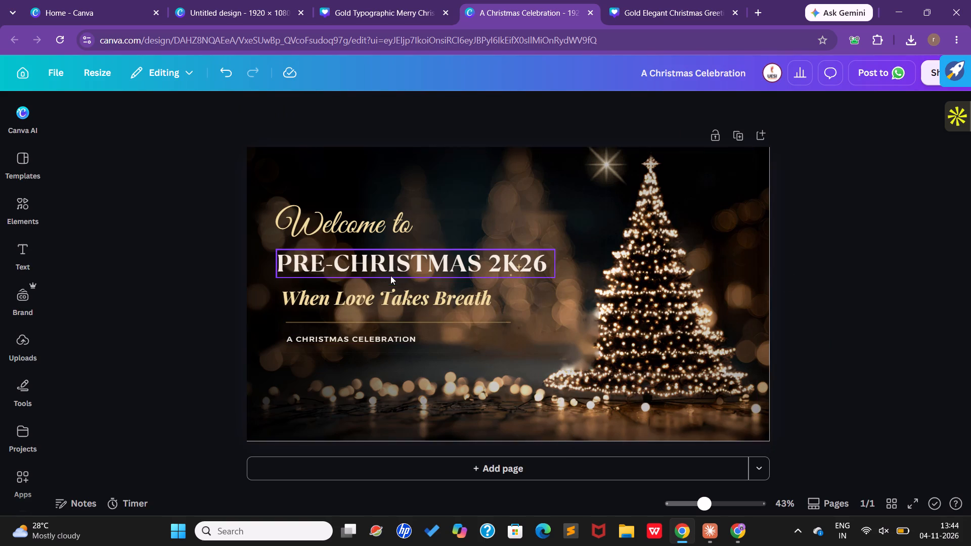
Align the left edge of "When Love Takes Breath" with the "Welcome to" and "PRE-CHRISTMAS 2K26" lines.
left_click_drag(363, 309, 357, 309)
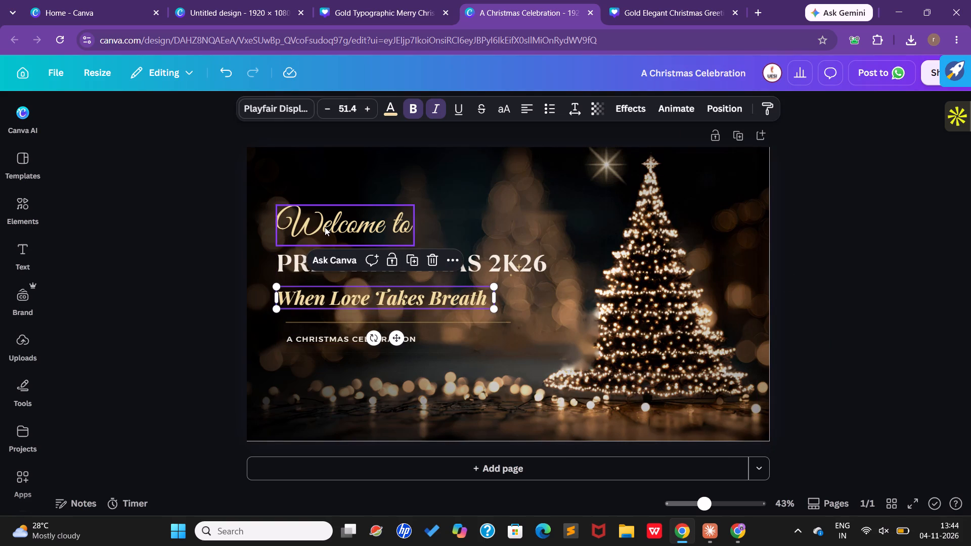
left_click(325, 227)
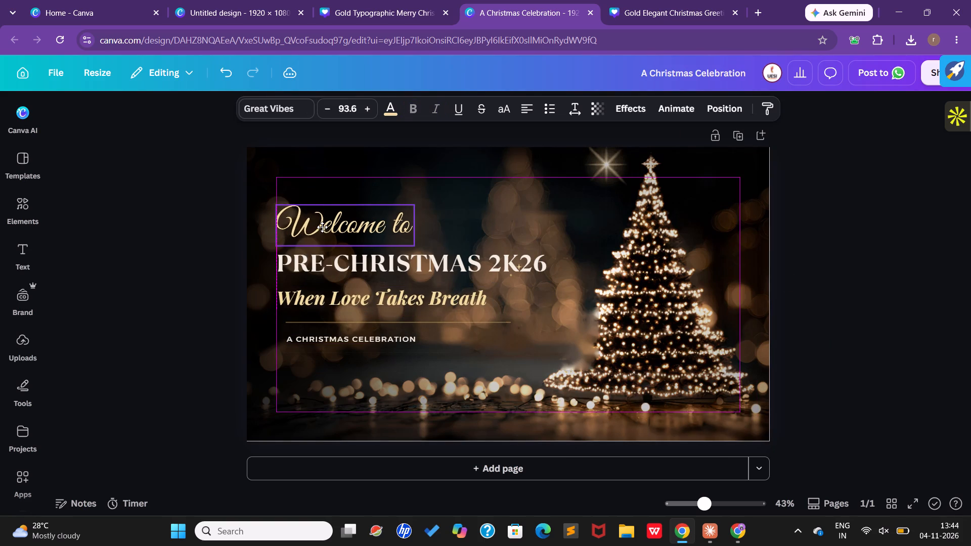
Shift the "A Christmas Celebration" line and the thin divider above it so they start near the left edge of the heading lines.
left_click_drag(347, 337, 340, 337)
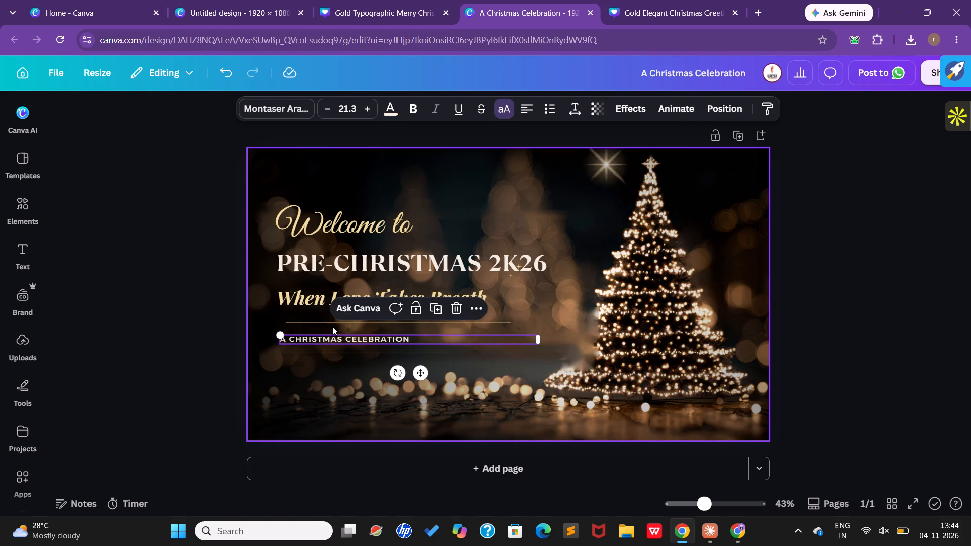
left_click_drag(335, 325, 340, 324)
left_click(812, 249)
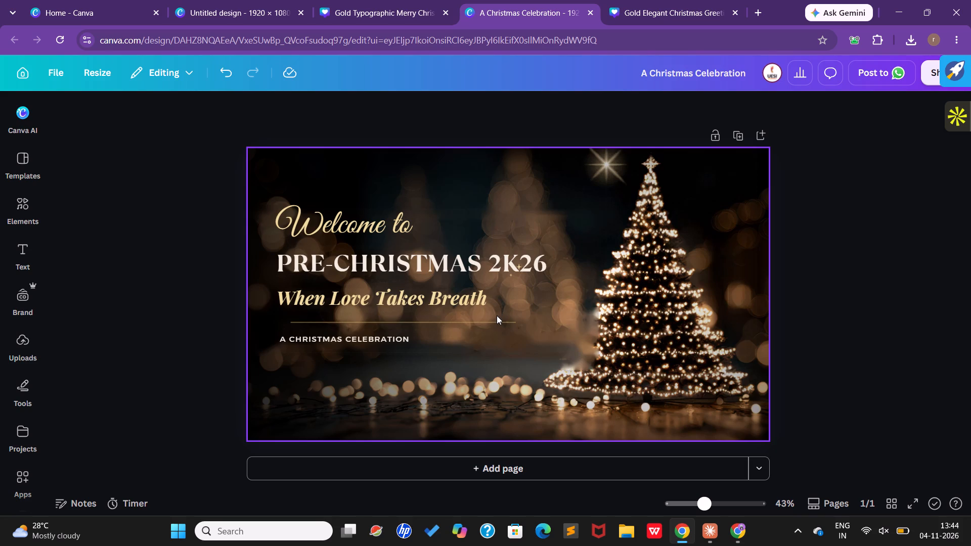
left_click_drag(496, 321, 485, 321)
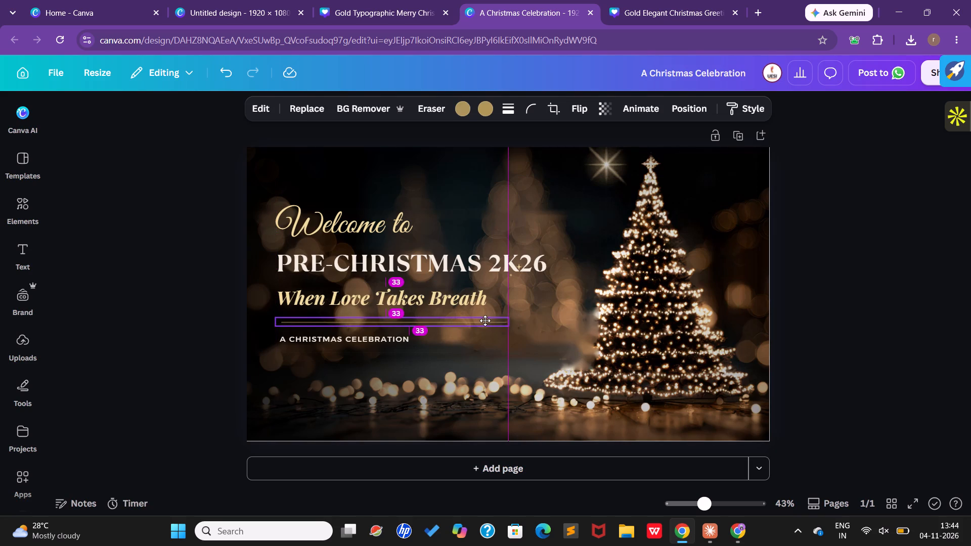
left_click_drag(485, 321, 485, 321)
left_click(727, 302)
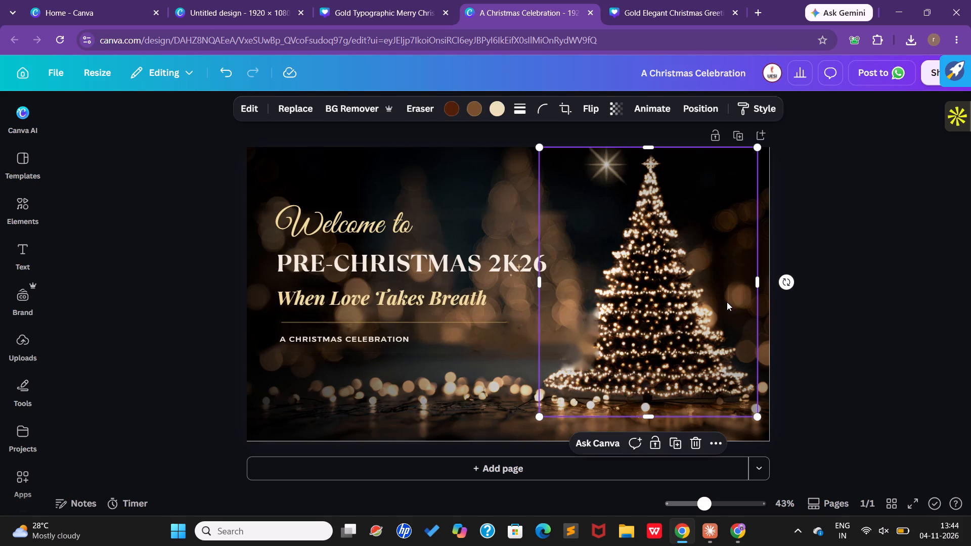
left_click(829, 302)
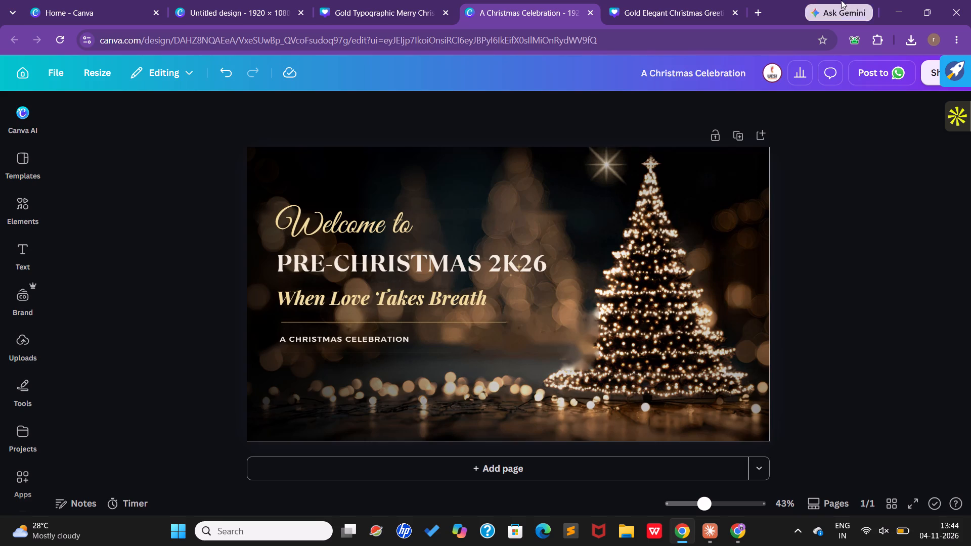
Download the "A Christmas Celebration" welcome slide as a PNG.
left_click(929, 71)
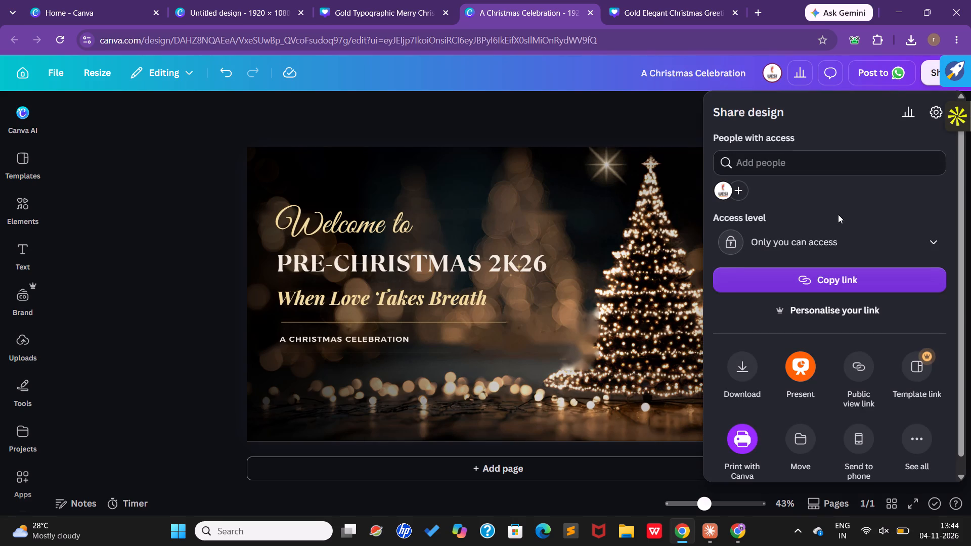
left_click(733, 379)
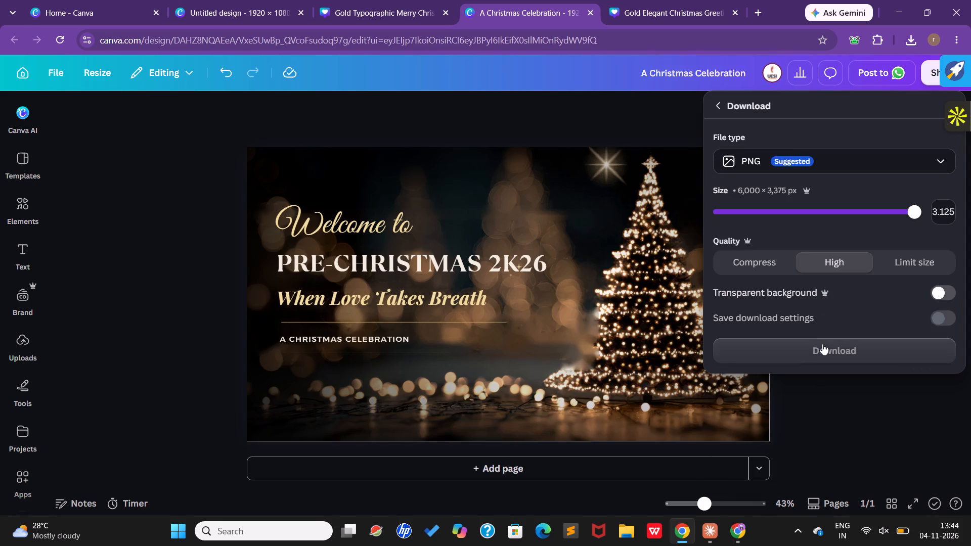
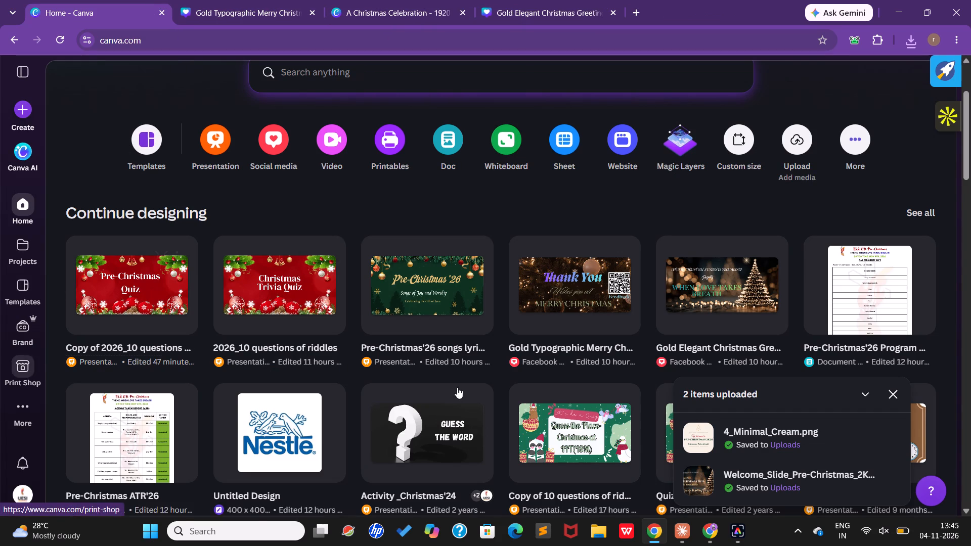
Start a new Canva upload and bring up the computer's Downloads folder for choosing an image file.
left_click(800, 142)
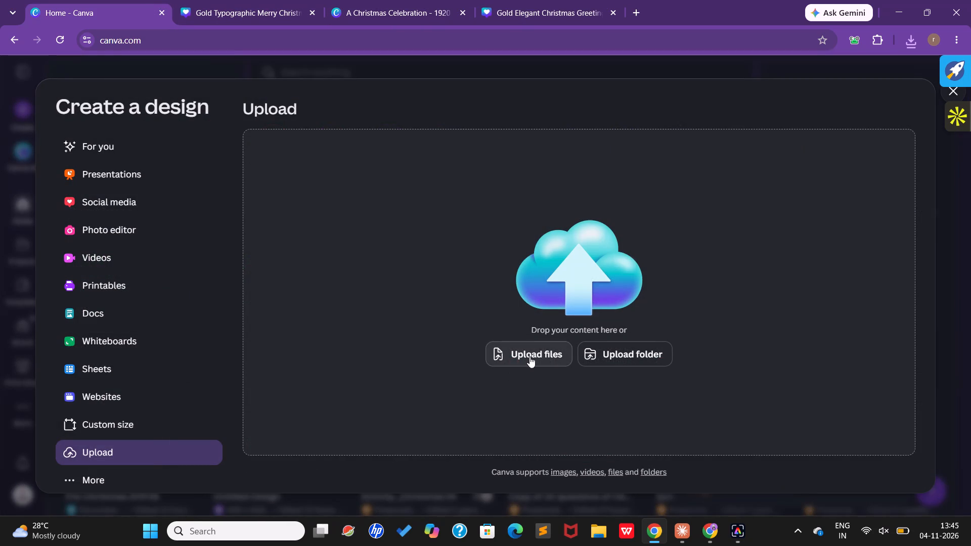
left_click(544, 347)
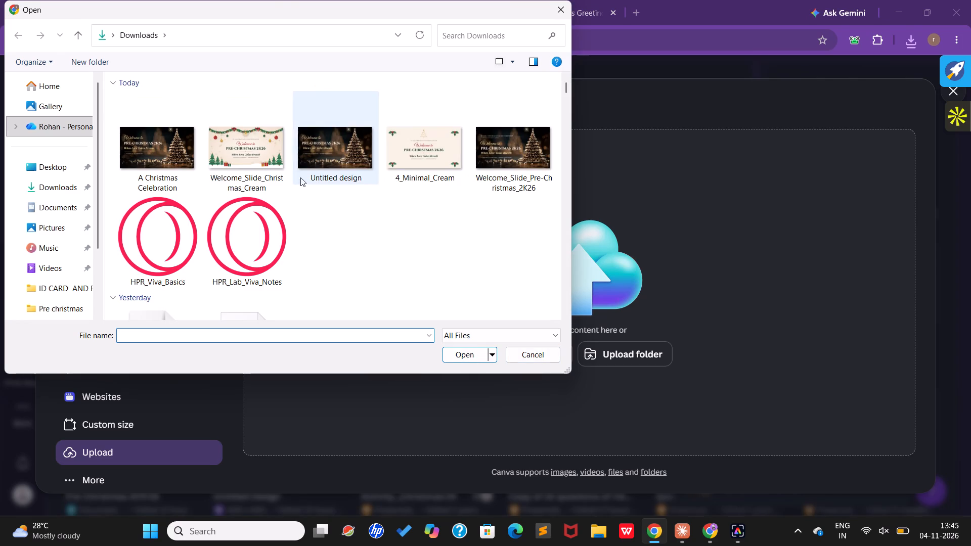
Upload the Welcome_Slide_Christmas_Cream image from Downloads and create a new design from it.
double_click(250, 158)
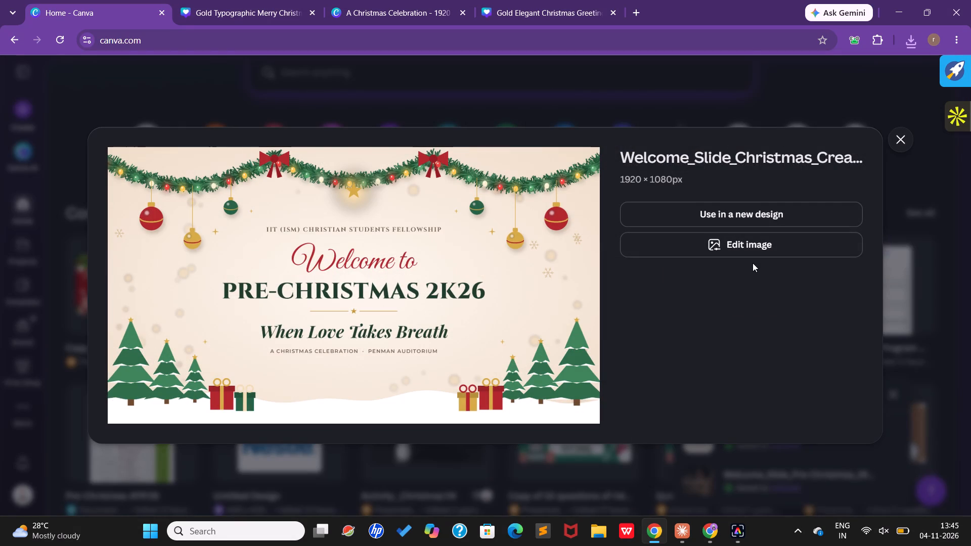
left_click(741, 249)
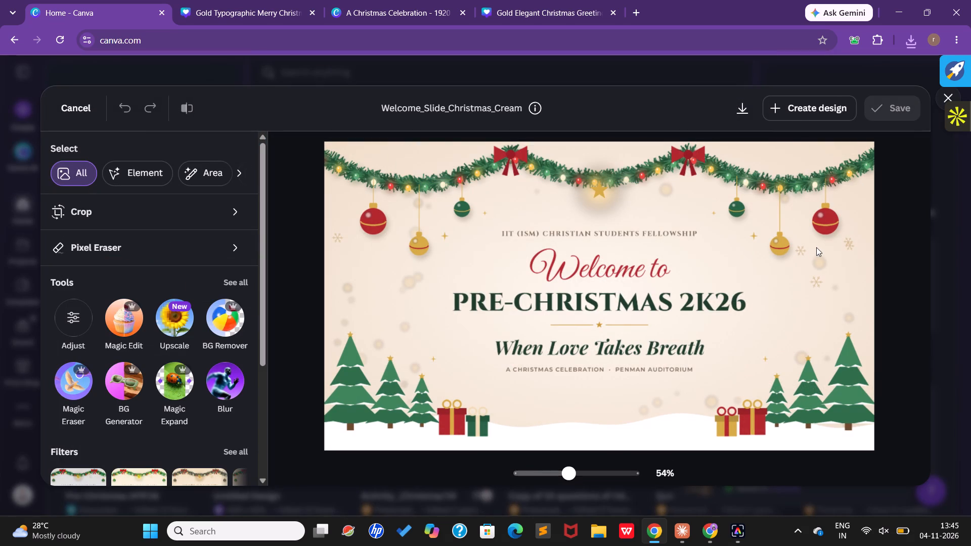
left_click(796, 110)
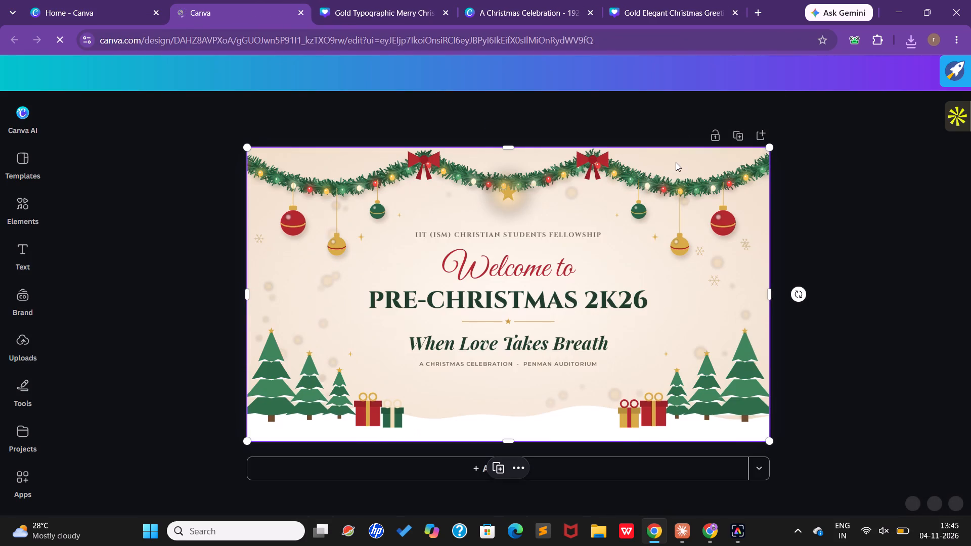
Split the cream slide image into separate editable layers with Magic Layers.
left_click(637, 188)
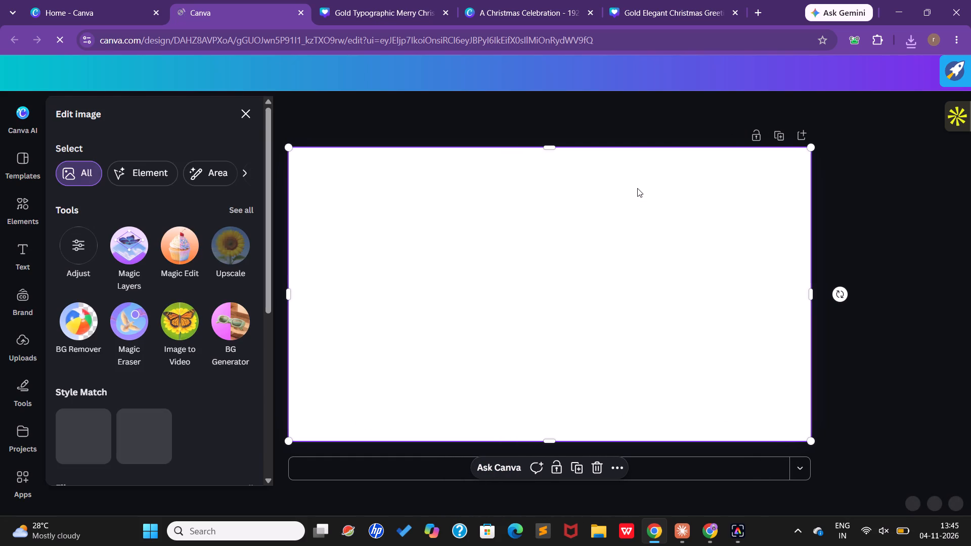
left_click(118, 242)
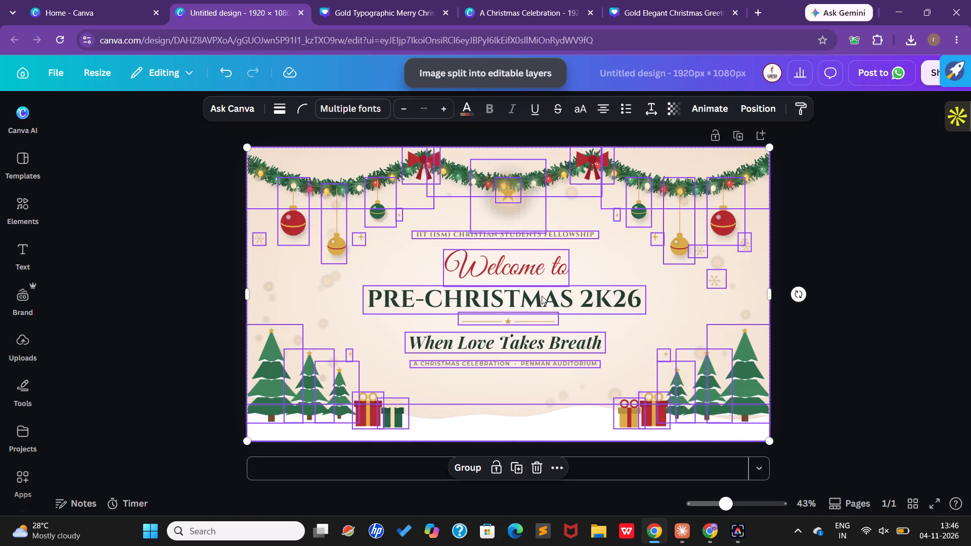
left_click(826, 282)
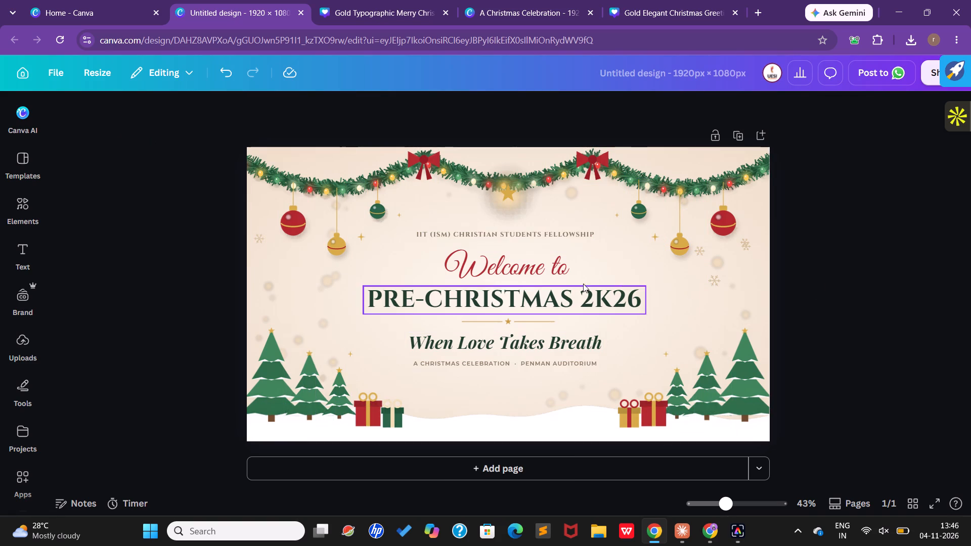
Delete the glow and the gold star hanging from the middle of the garland.
left_click(513, 257)
left_click(547, 290)
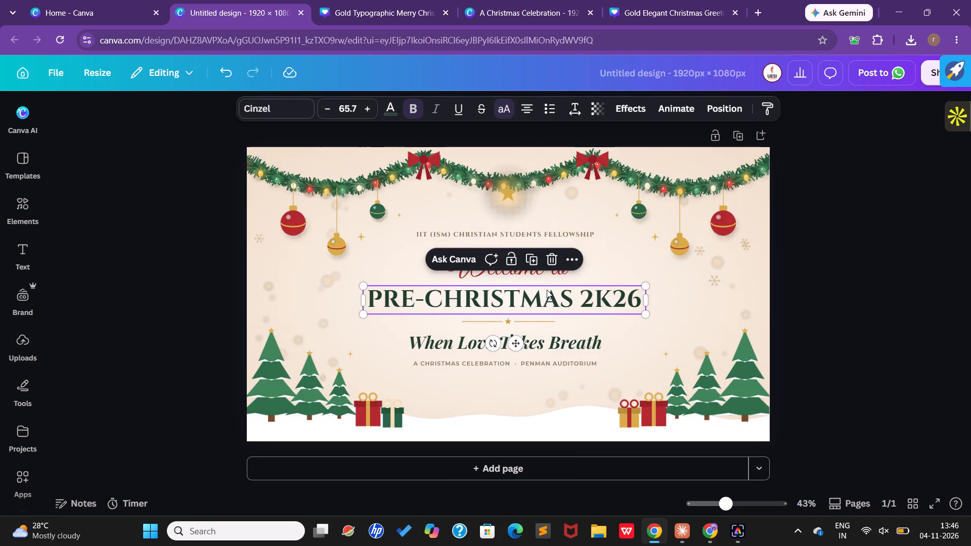
left_click(493, 177)
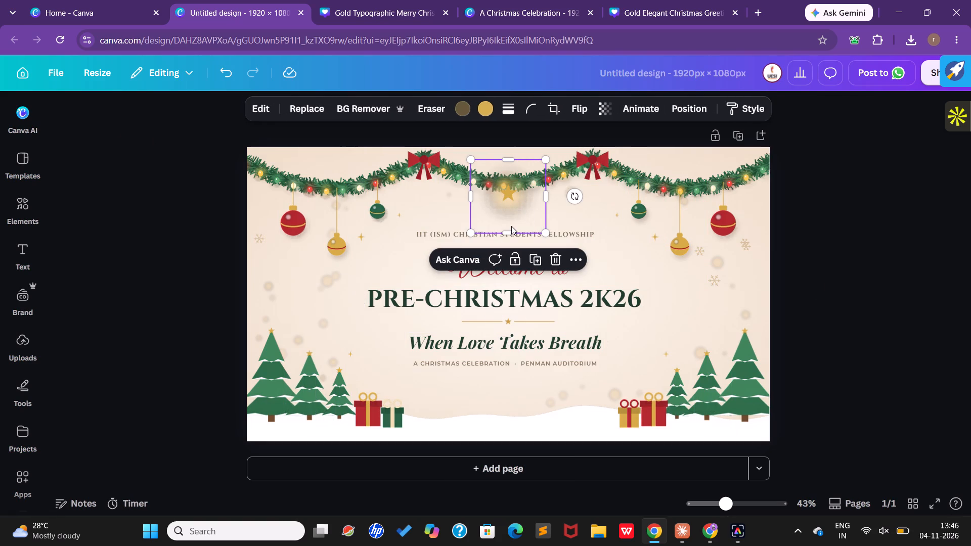
key("Delete")
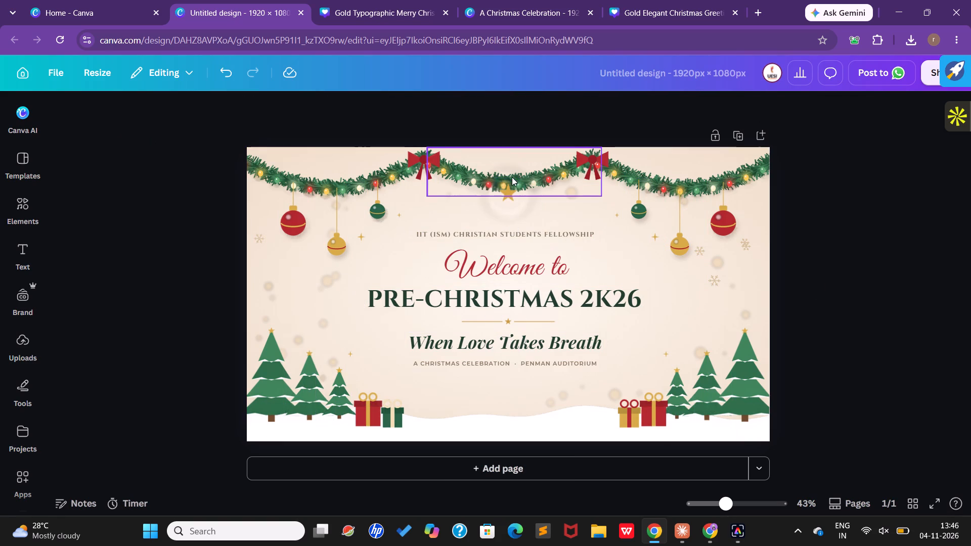
left_click(505, 199)
key("Delete")
left_click(539, 188)
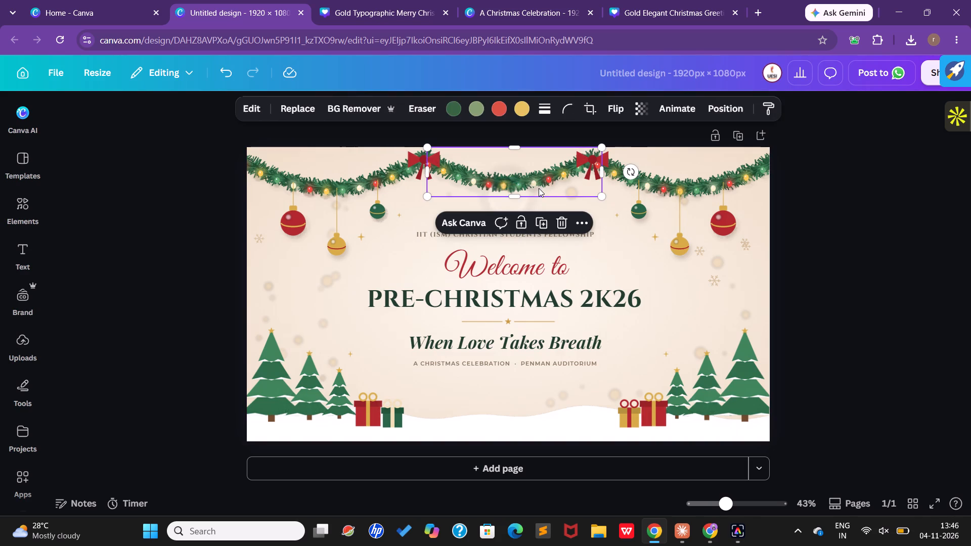
left_click(857, 311)
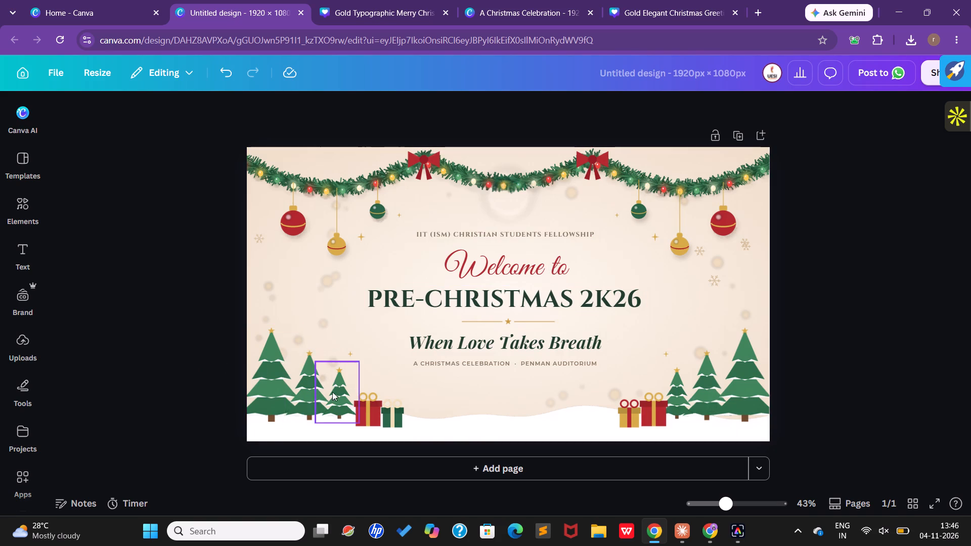
Move the white snow strip along the slide's base slightly downward.
left_click_drag(435, 409, 434, 415)
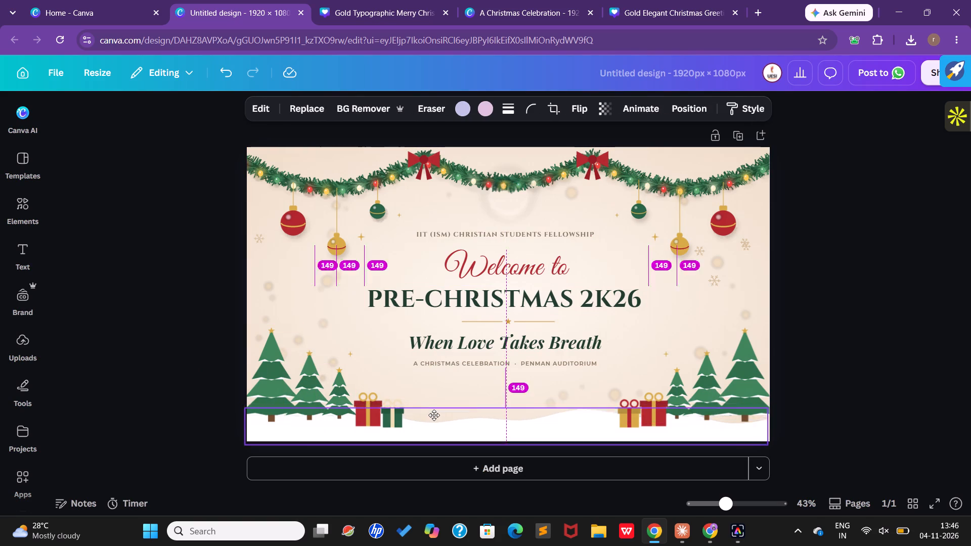
left_click_drag(434, 415, 434, 418)
Delete the Christmas trees and gift boxes from both lower corners of the slide, keeping the snow strip.
left_click(687, 402)
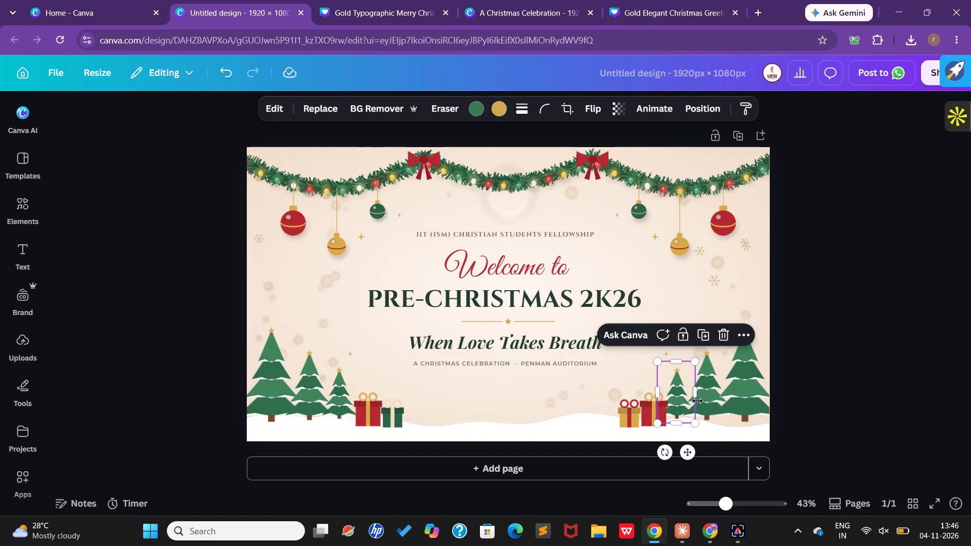
left_click(781, 351)
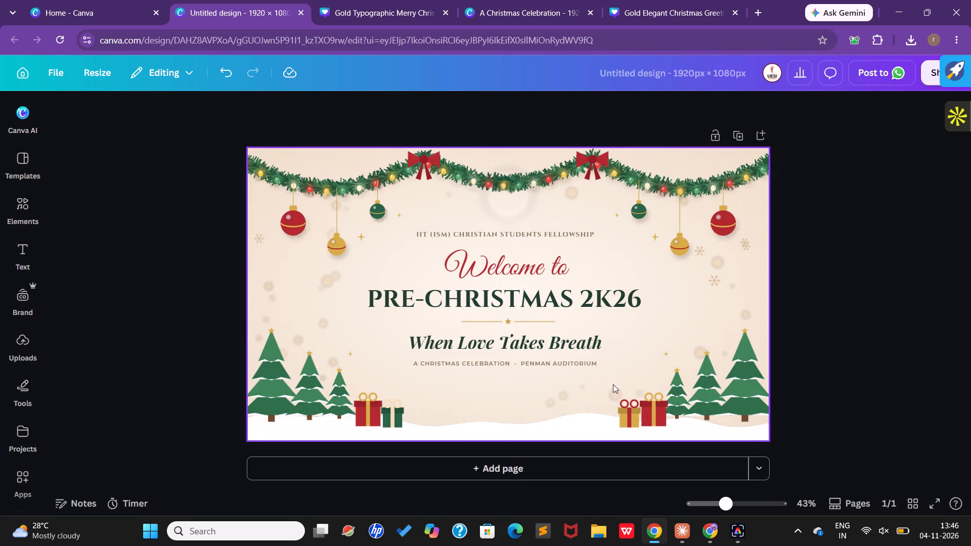
left_click_drag(620, 370, 738, 399)
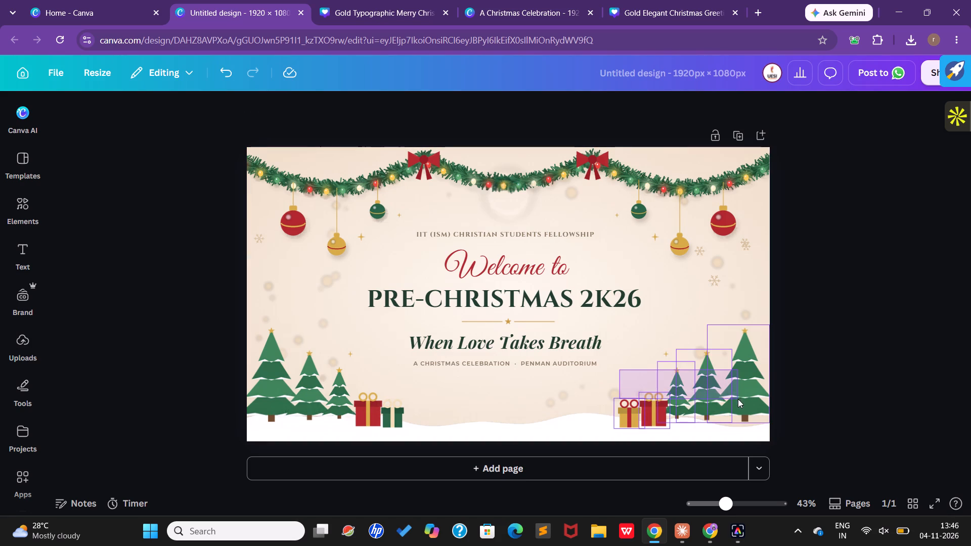
left_click_drag(738, 399, 737, 402)
key("Delete")
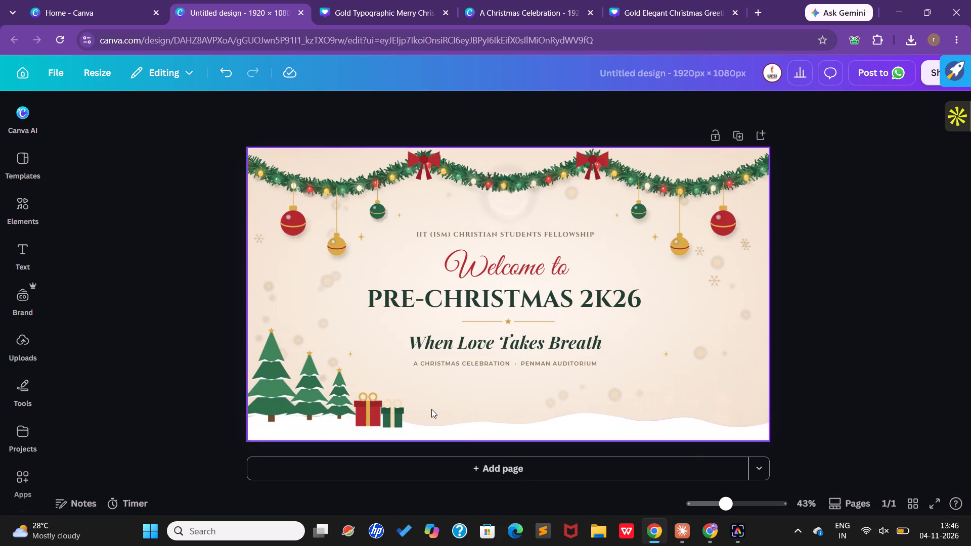
left_click_drag(426, 405, 295, 372)
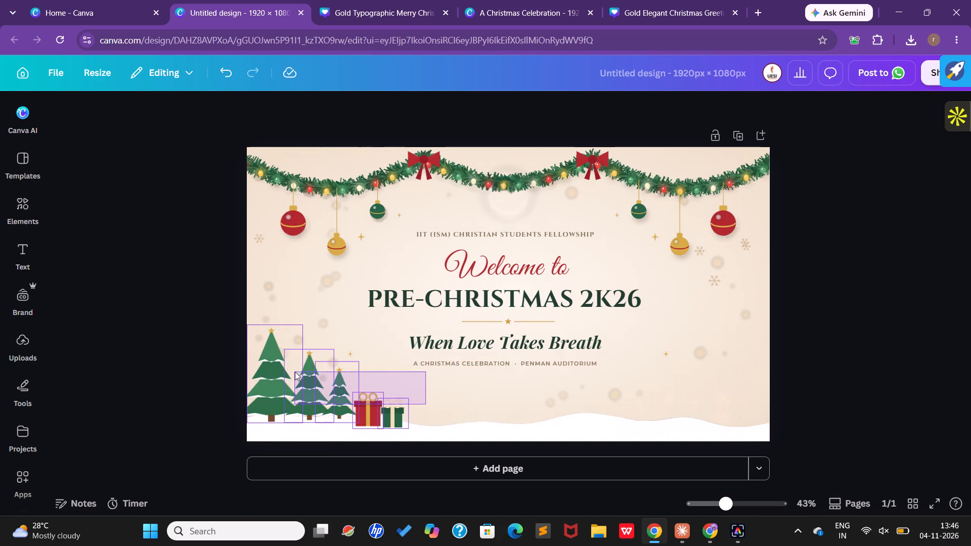
left_click_drag(295, 372, 281, 375)
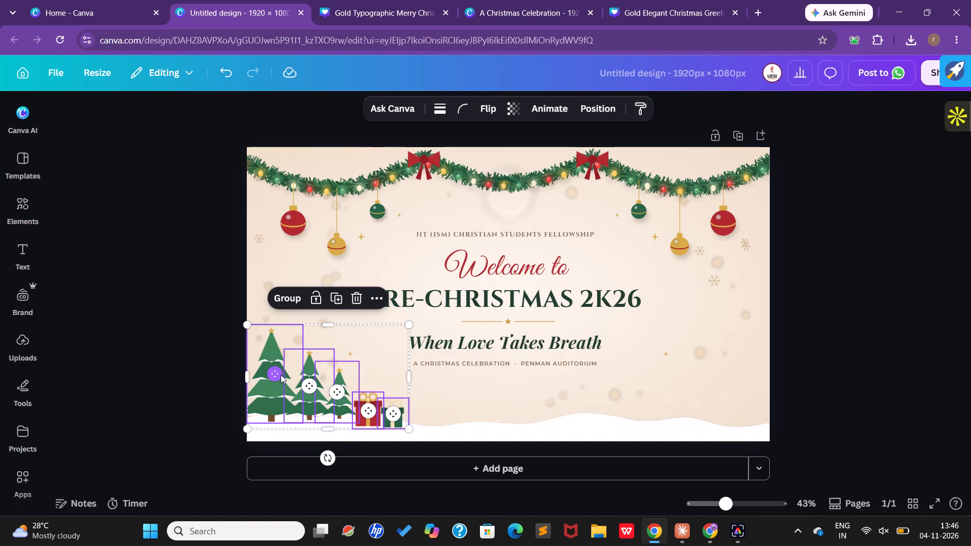
key("Delete")
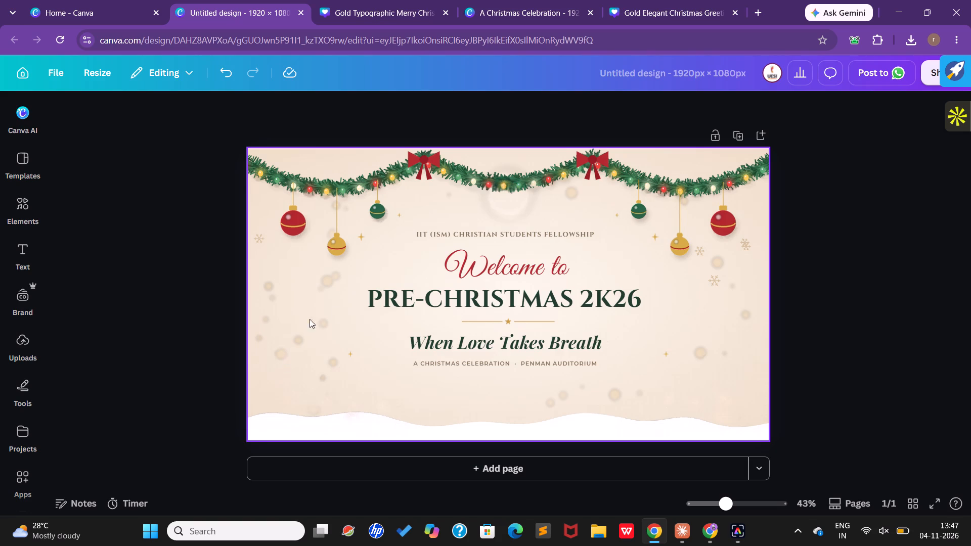
Remove the separator dot and "Penman Auditorium" from the small bottom line, keeping only "A Christmas Celebration".
left_click(536, 362)
double_click(536, 362)
left_click(536, 362)
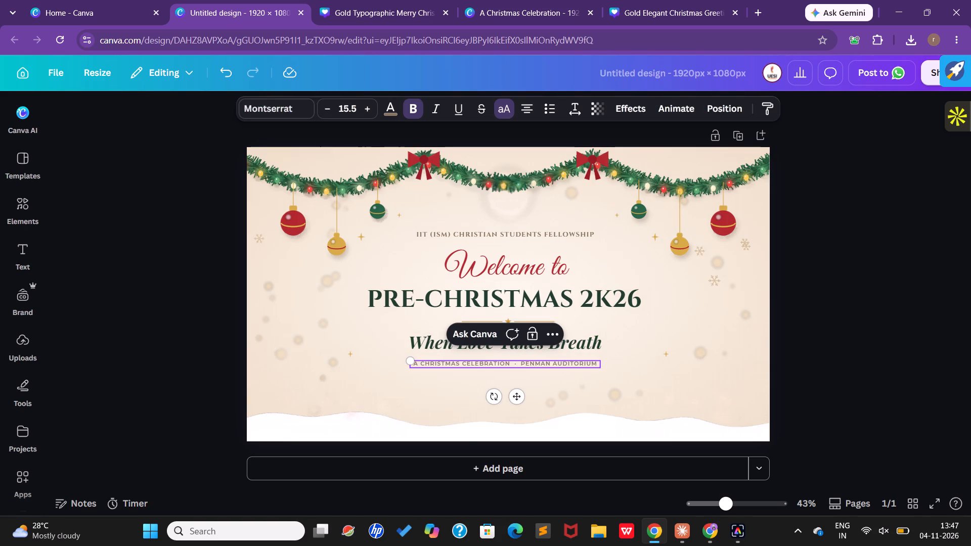
left_click(536, 362)
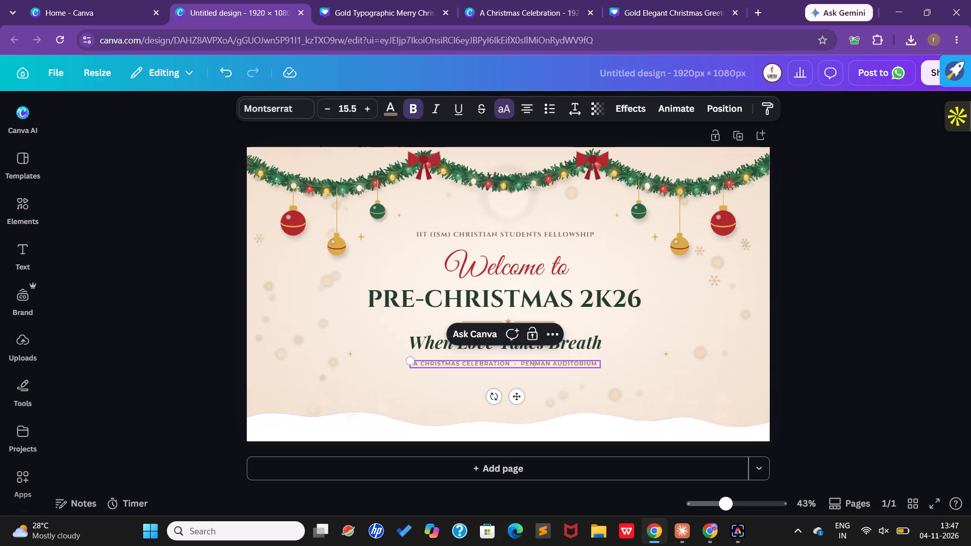
double_click(587, 365)
key("BackSpace")
key("BackSpace")
key("BackSpace")
key("BackSpace")
key("BackSpace")
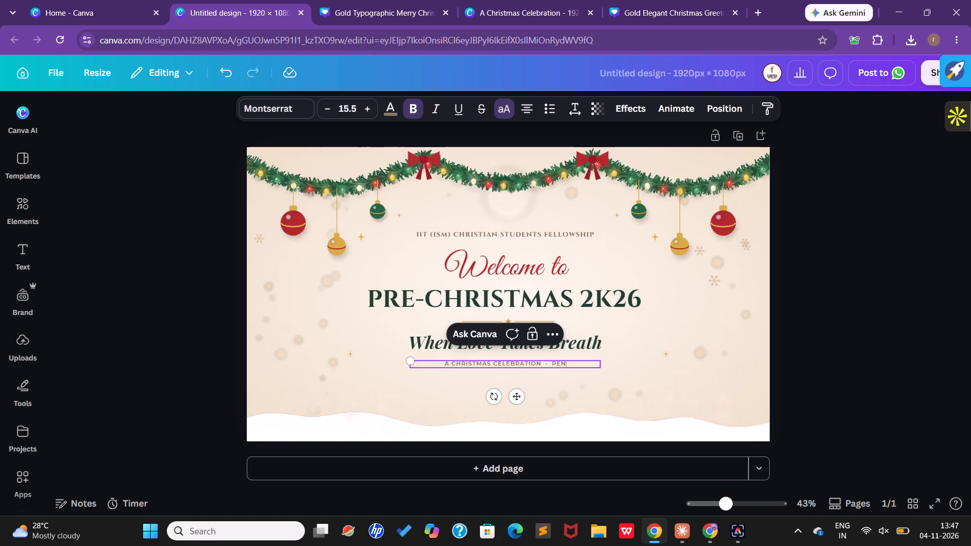
key("BackSpace")
key("BackSpace")
key("BackSpace")
key("BackSpace")
key("BackSpace")
key("BackSpace")
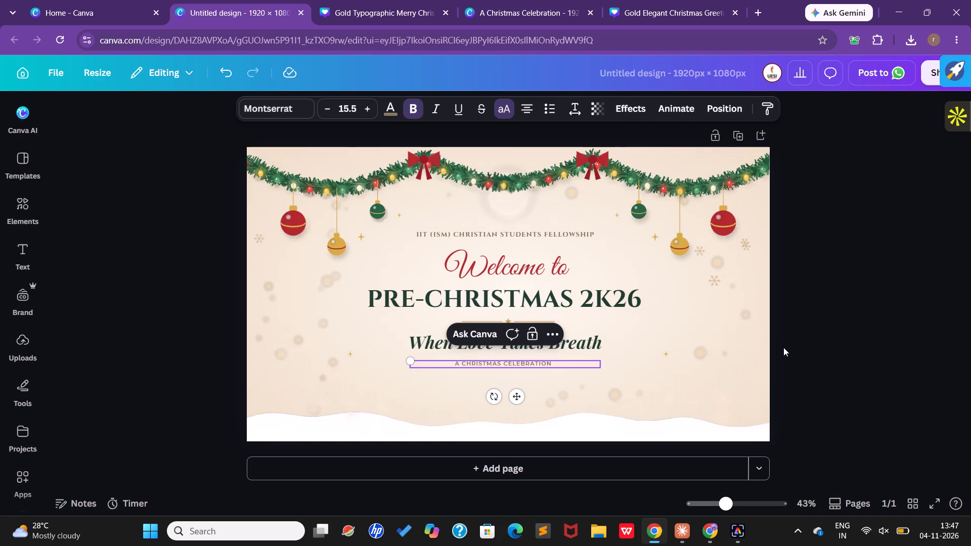
left_click(819, 351)
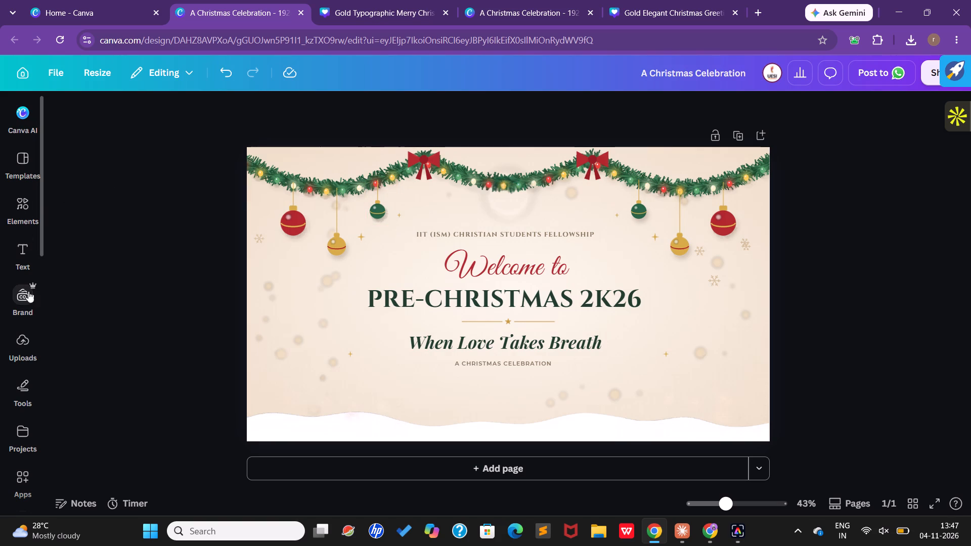
Search the elements for "christmas" and add the graphic of children decorating a Christmas tree to the slide.
left_click(34, 199)
left_click(114, 119)
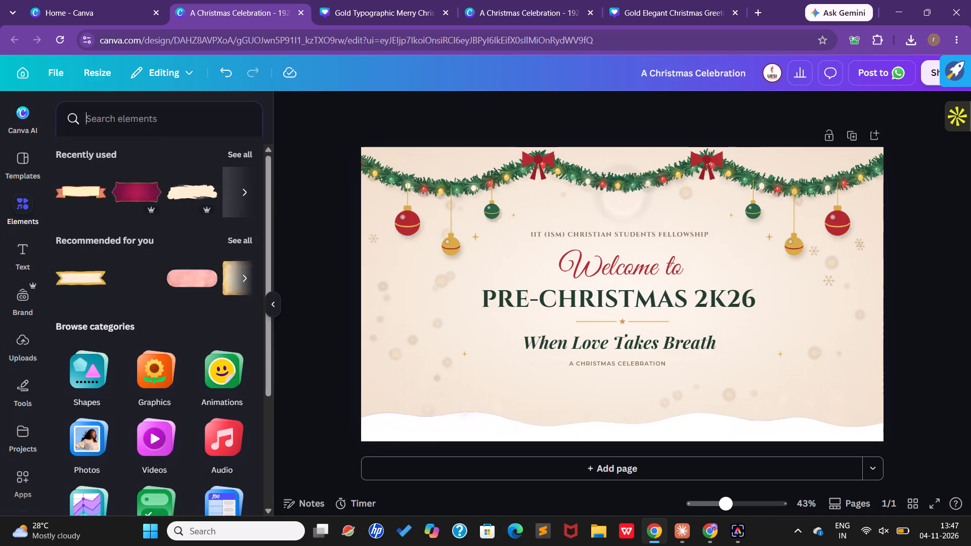
type("christmas")
key("Return")
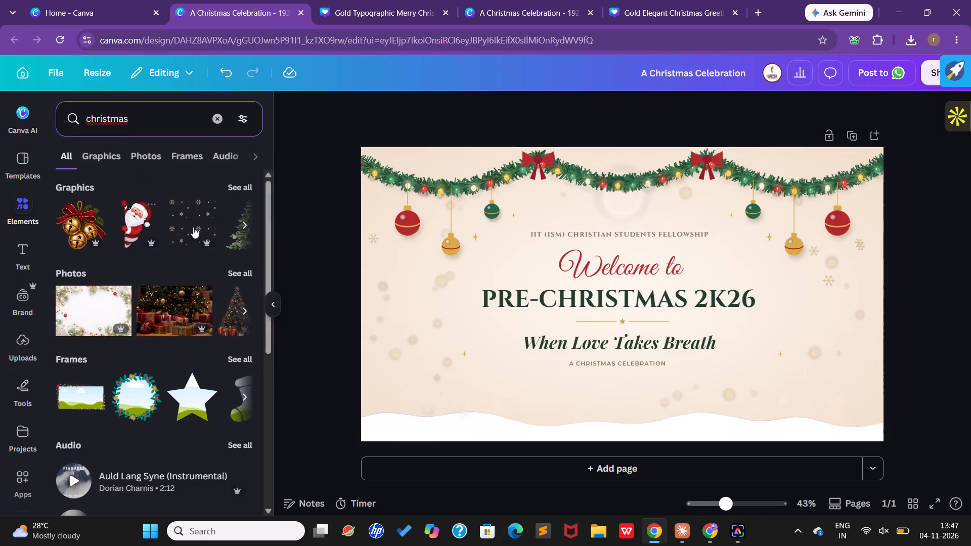
left_click(246, 229)
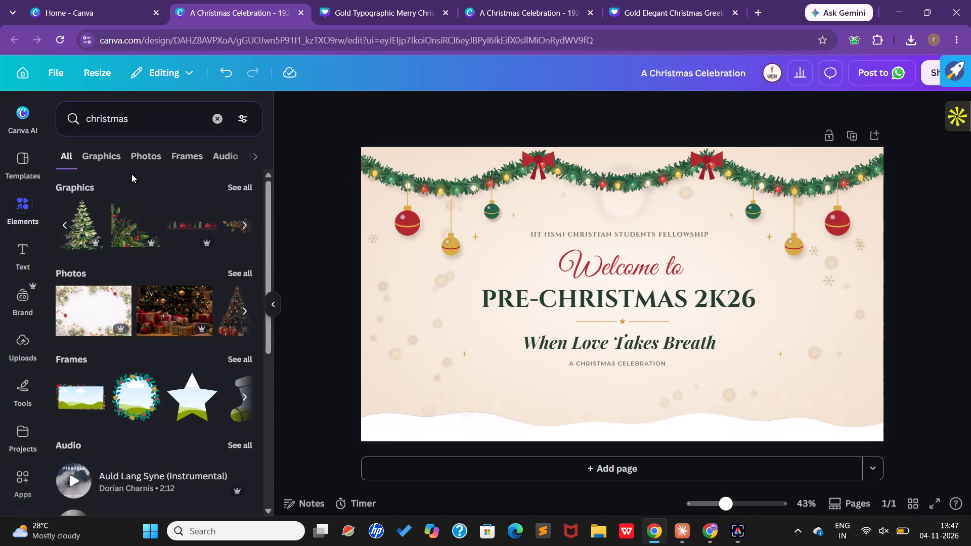
left_click(114, 167)
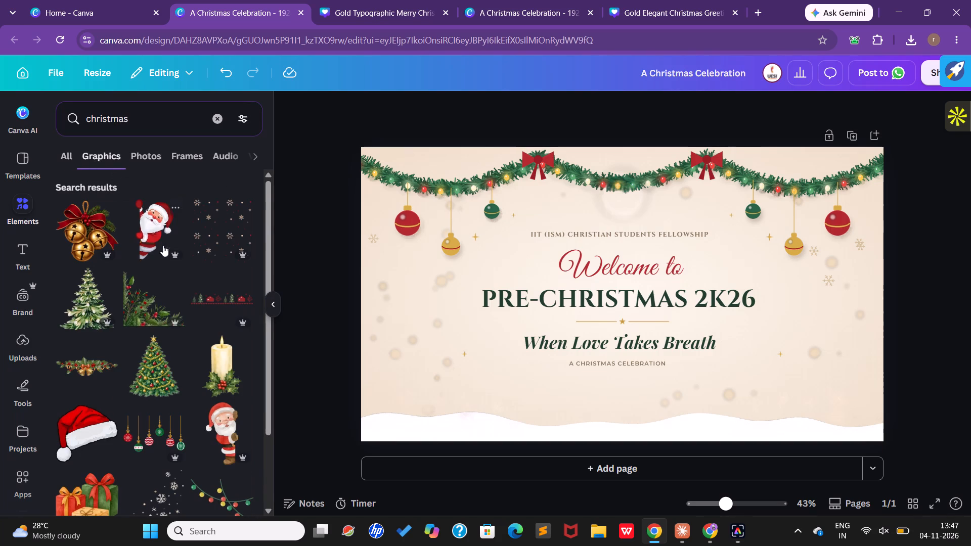
scroll(181, 270, "down", 4)
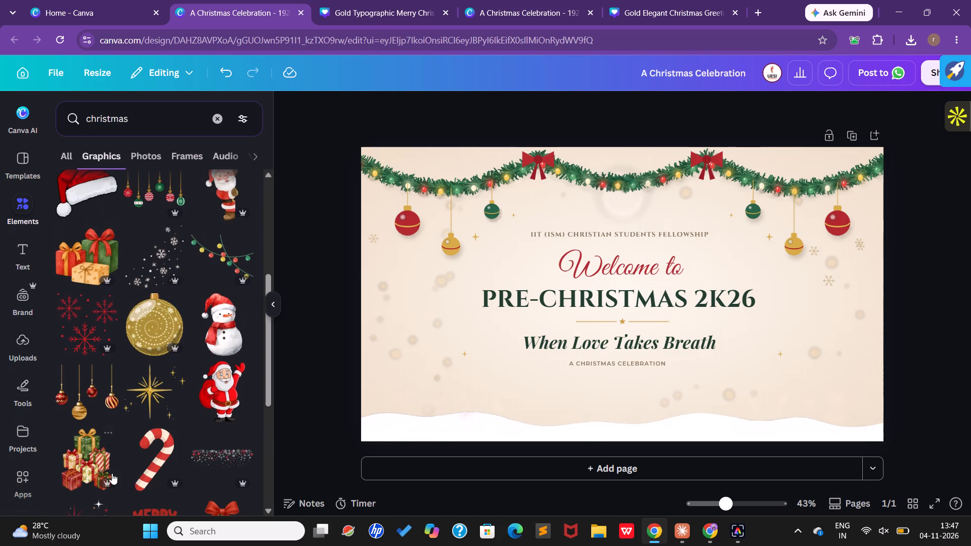
scroll(112, 473, "down", 1)
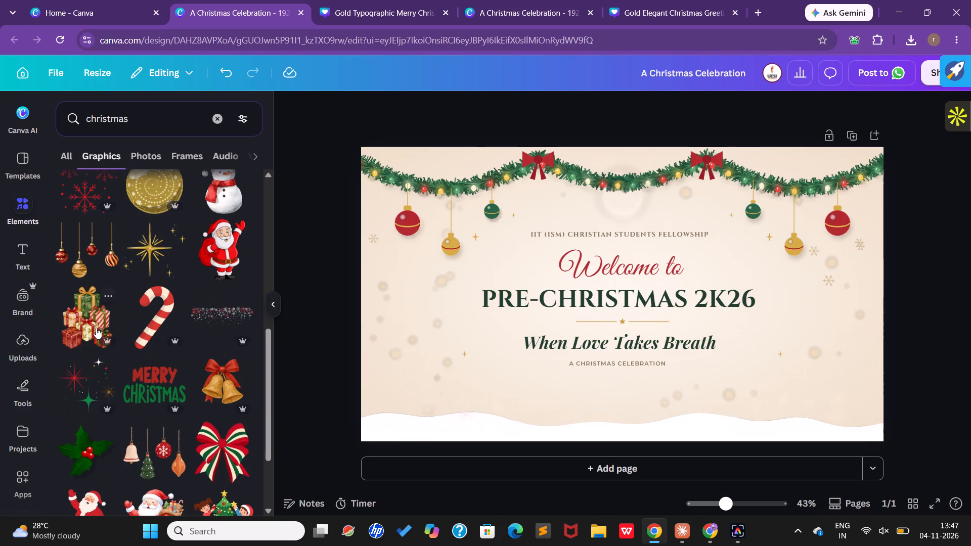
scroll(95, 315, "down", 4)
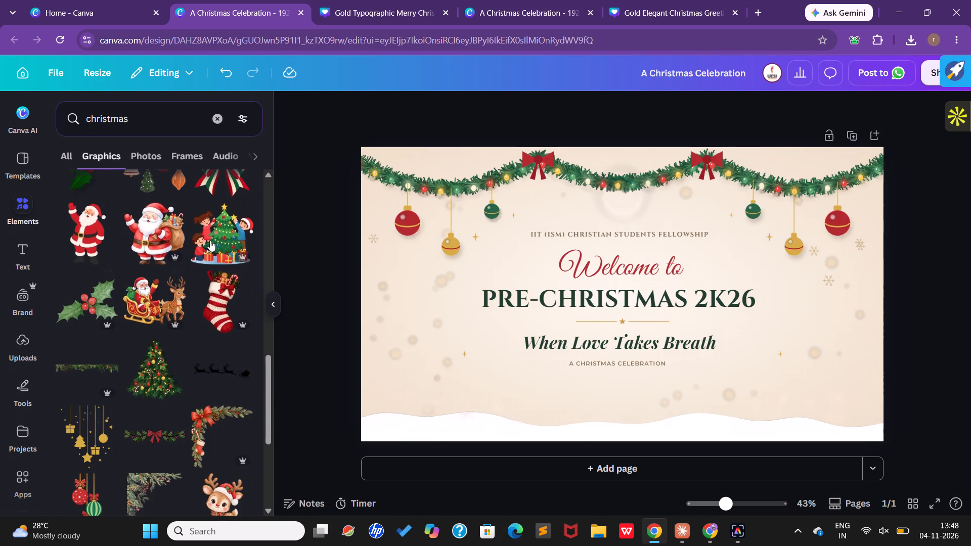
left_click(216, 237)
Shrink the children-and-tree graphic to about half its size and place it in the slide's lower-right corner.
left_click_drag(643, 283, 543, 270)
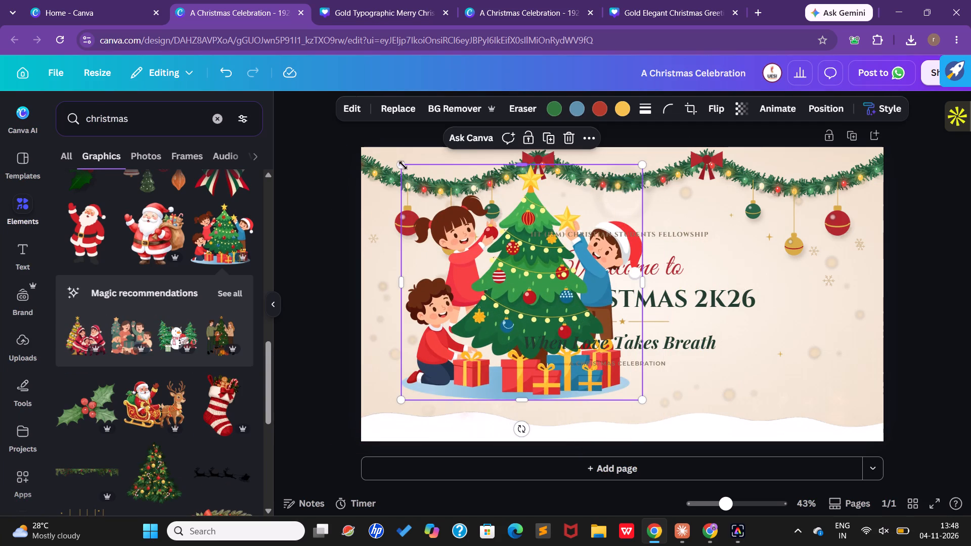
left_click_drag(402, 164, 516, 289)
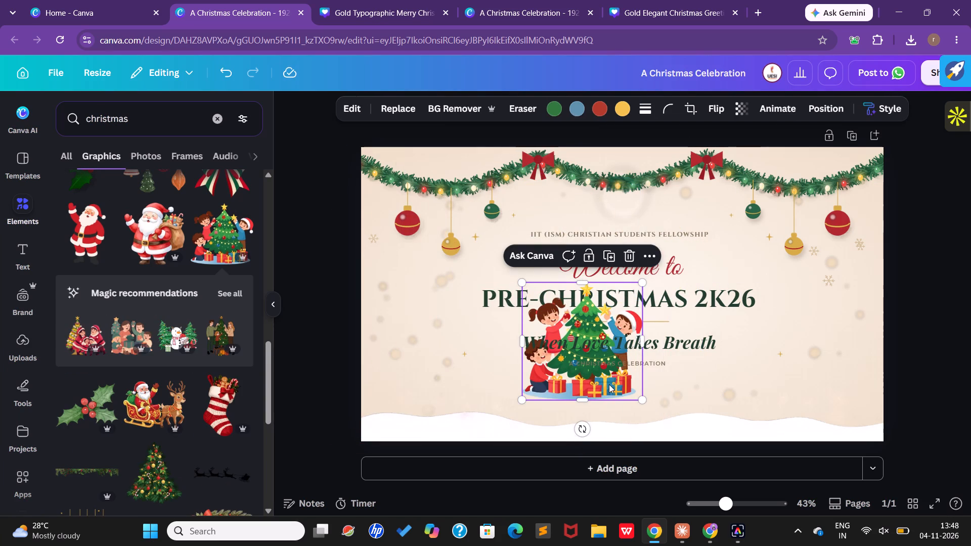
left_click_drag(615, 386, 847, 427)
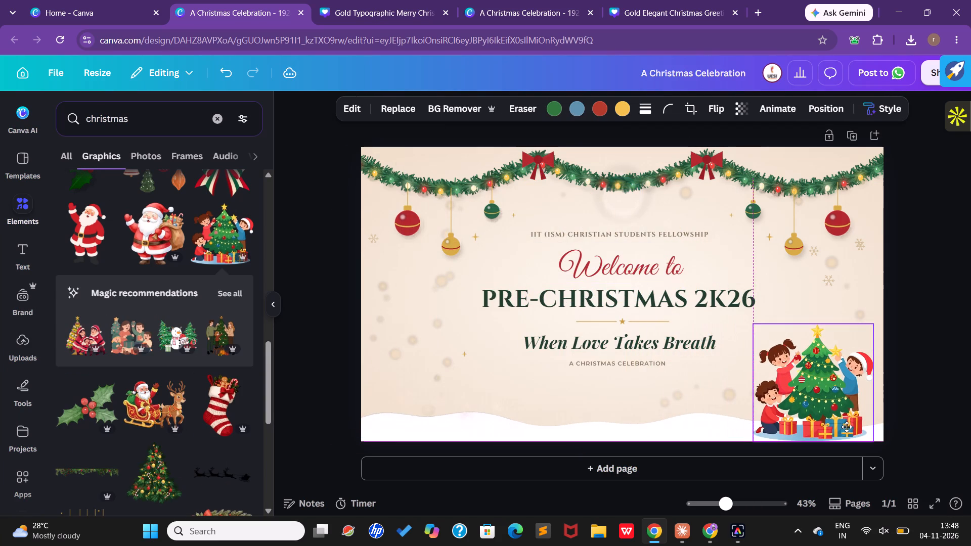
left_click_drag(847, 427, 858, 426)
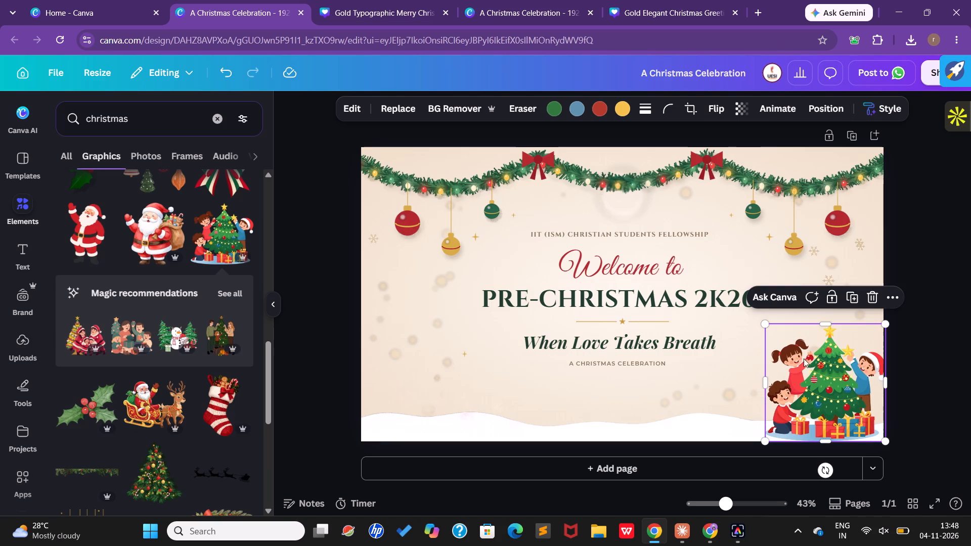
Shrink the children-and-tree graphic to about 372 × 362 and align it just inside the slide's lower-right corner.
left_click_drag(768, 325, 793, 340)
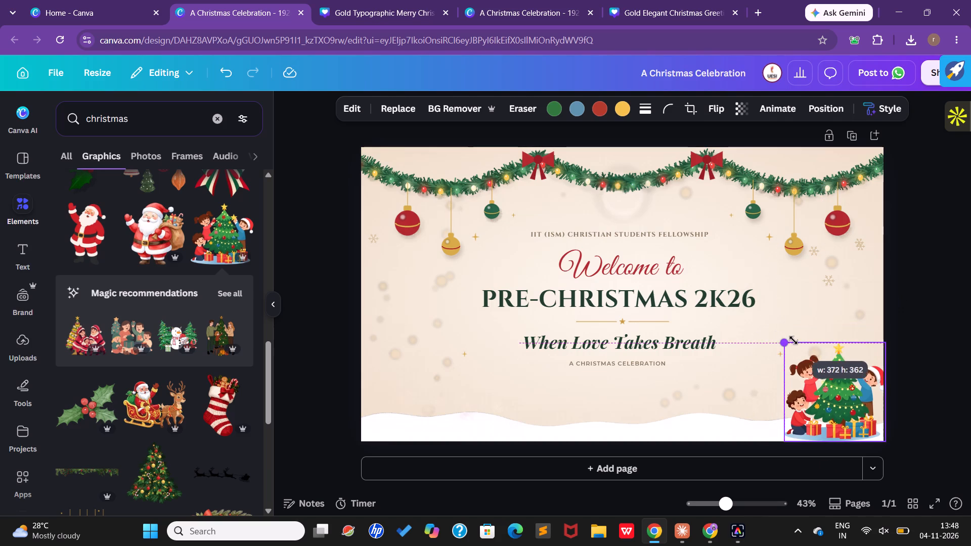
left_click_drag(793, 340, 794, 341)
left_click_drag(836, 377, 839, 371)
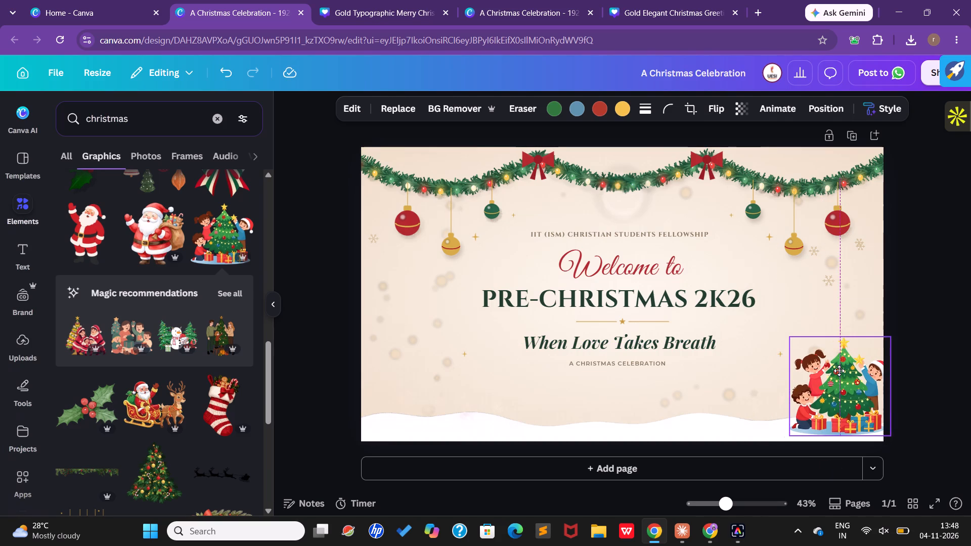
left_click_drag(839, 371, 840, 372)
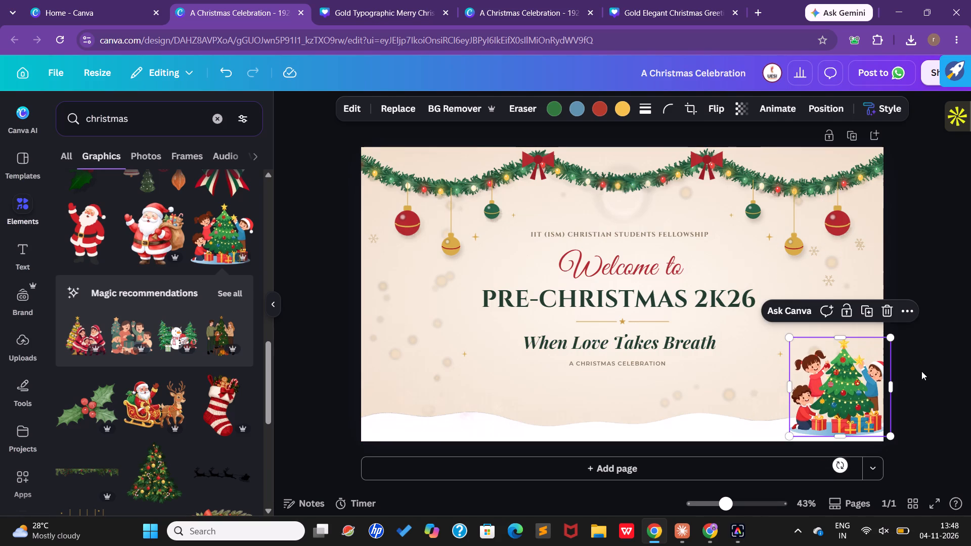
left_click(921, 371)
left_click_drag(860, 376, 853, 378)
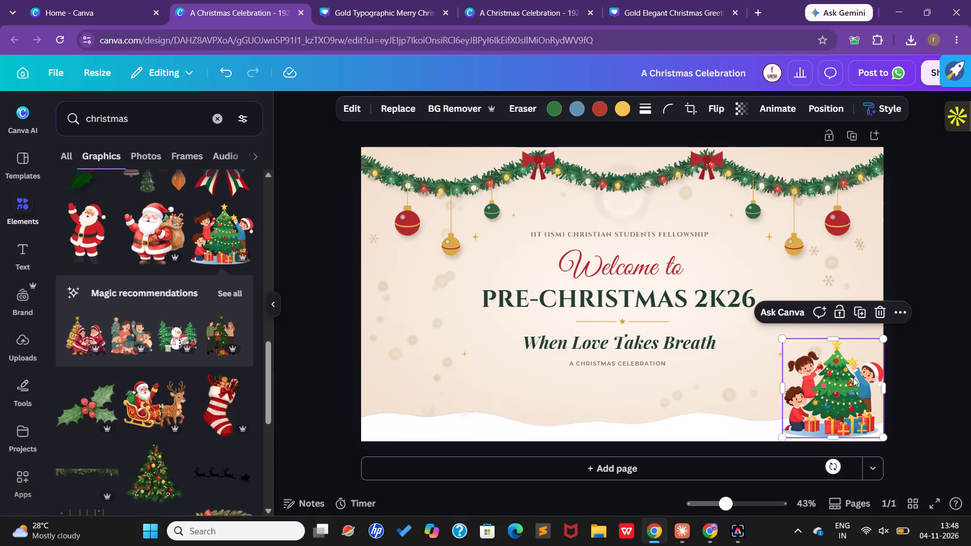
left_click(929, 389)
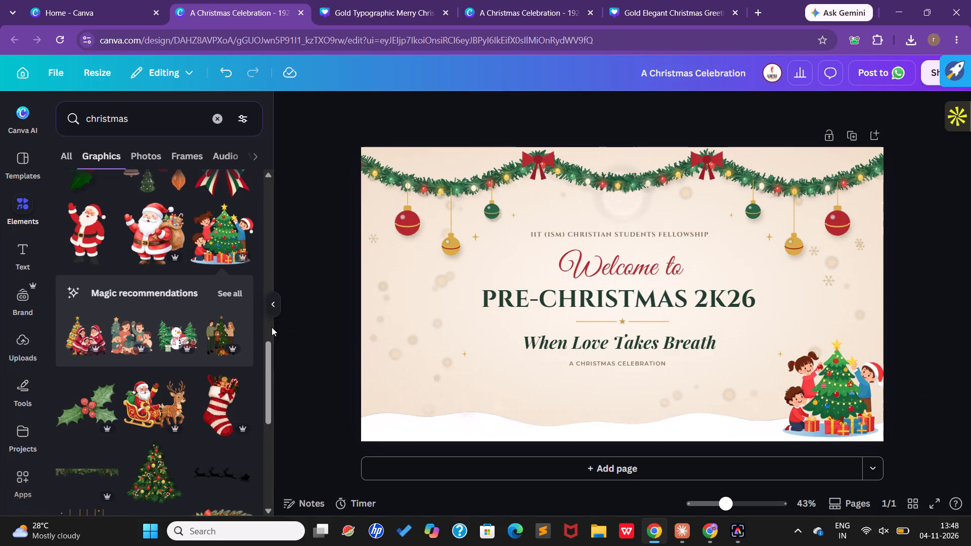
Look through the "christmas" graphics results for another decoration that suits the slide.
left_click_drag(273, 345, 268, 345)
left_click_drag(268, 345, 275, 351)
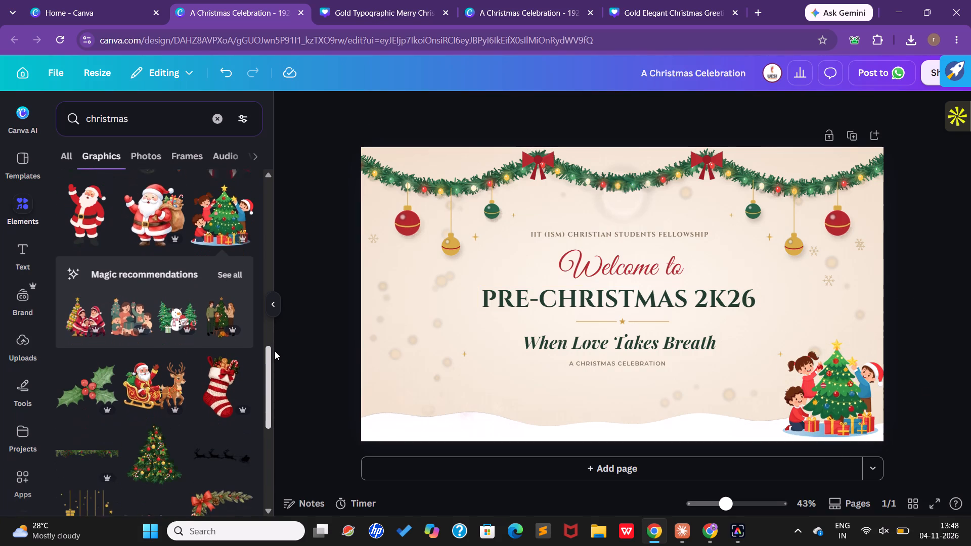
left_click_drag(275, 351, 275, 352)
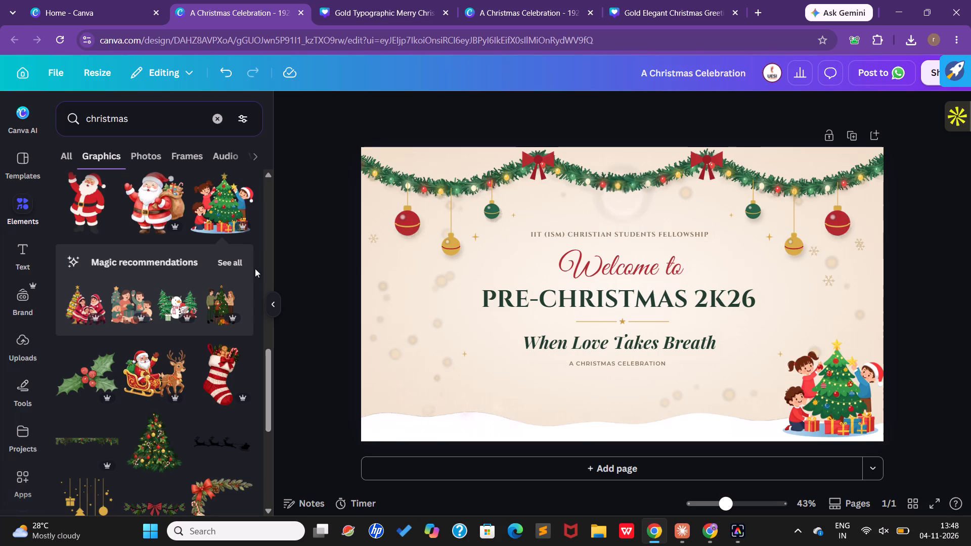
scroll(160, 363, "down", 2)
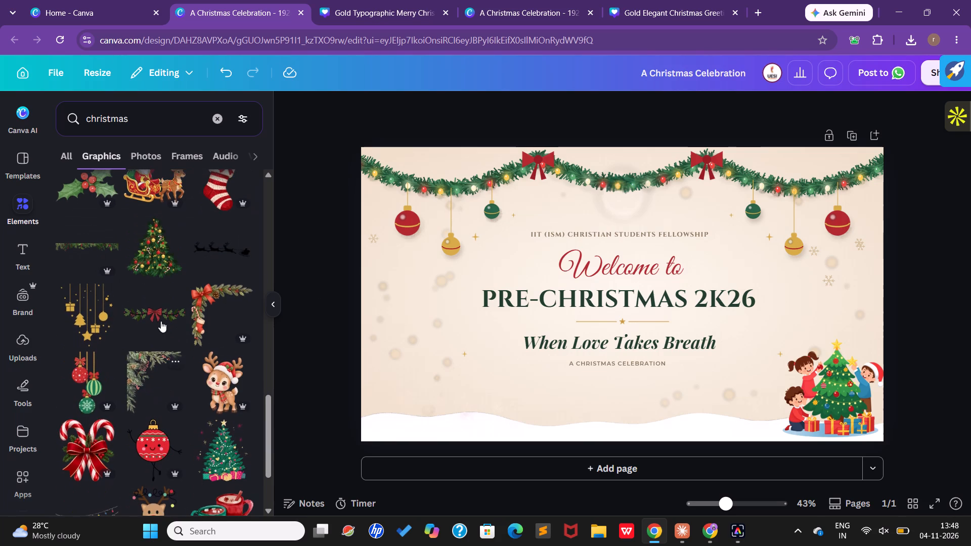
scroll(164, 406, "down", 1)
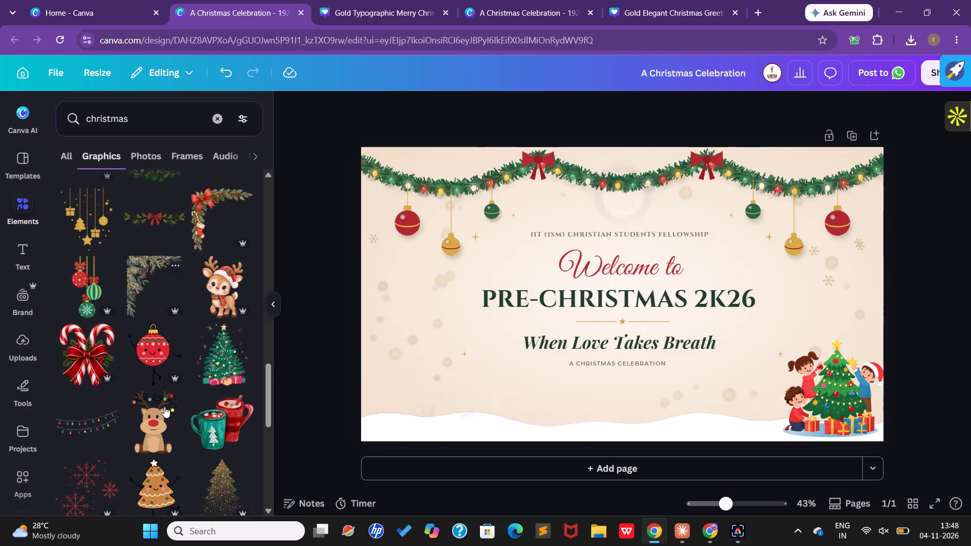
scroll(164, 406, "down", 1)
scroll(195, 362, "down", 1)
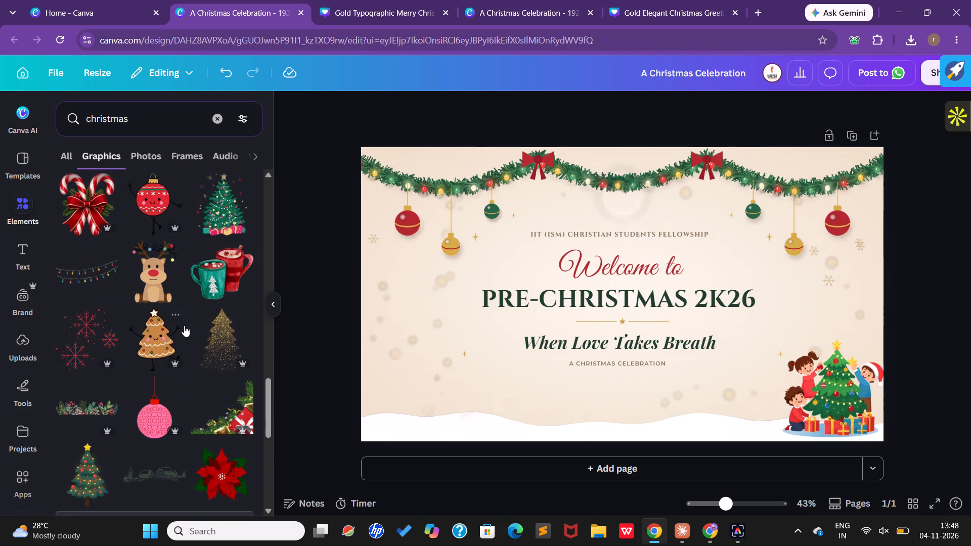
scroll(184, 326, "down", 2)
scroll(184, 326, "up", 4)
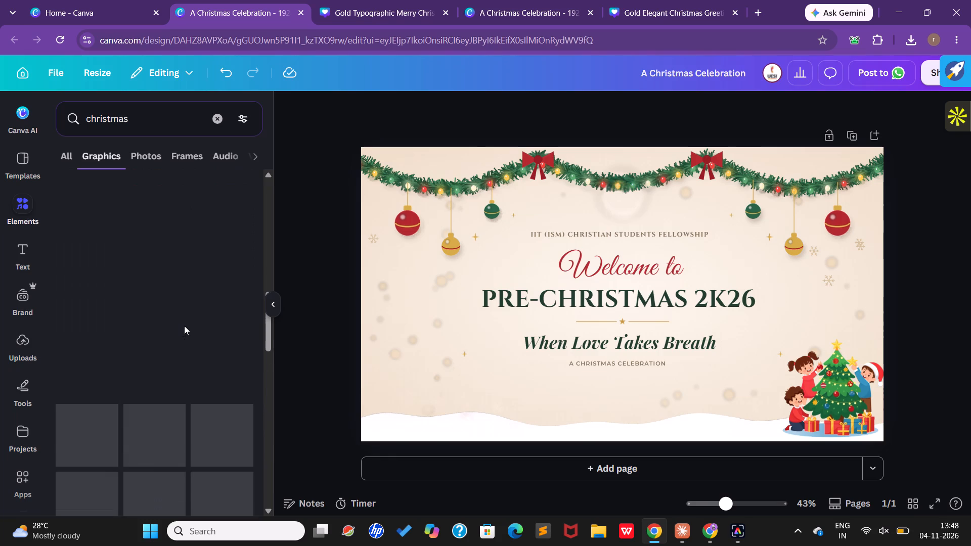
scroll(184, 326, "up", 7)
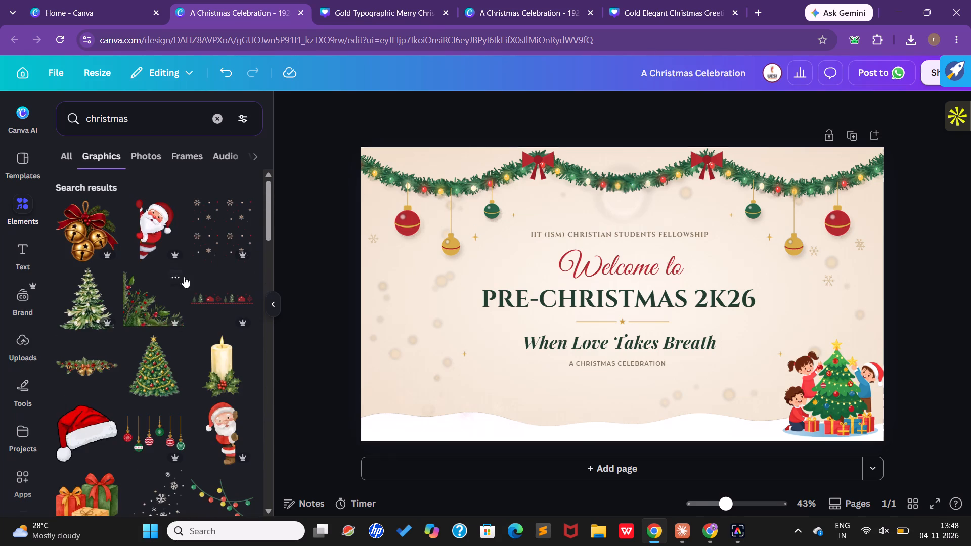
scroll(136, 256, "down", 1)
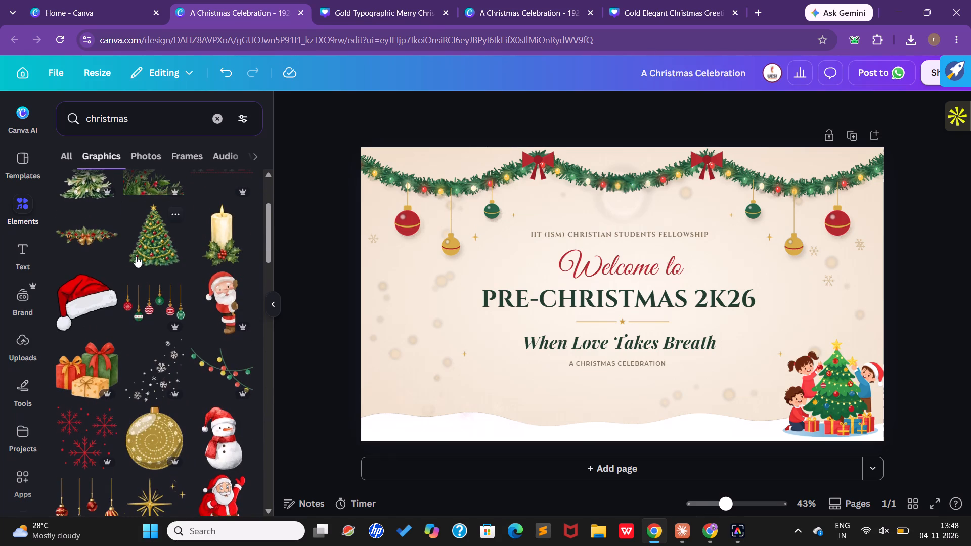
scroll(136, 256, "down", 2)
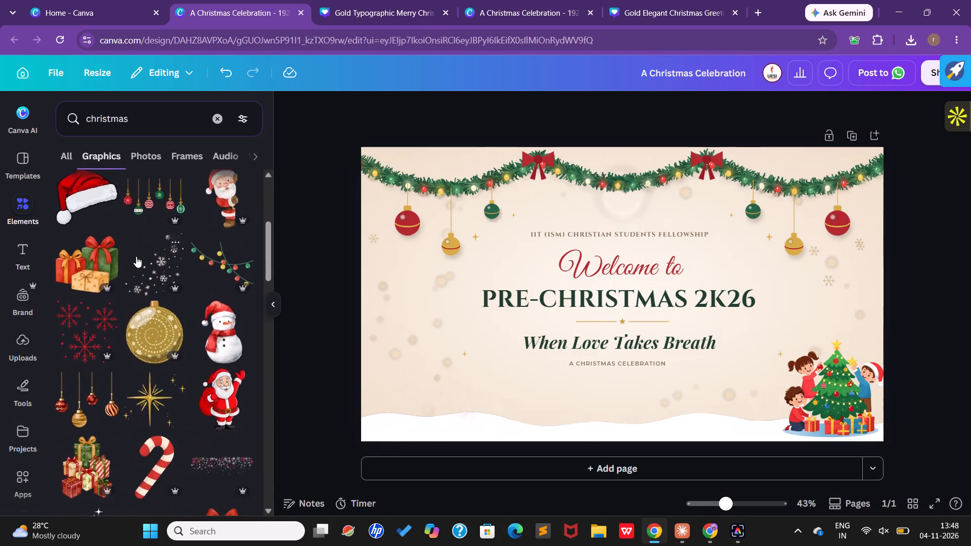
scroll(136, 256, "down", 3)
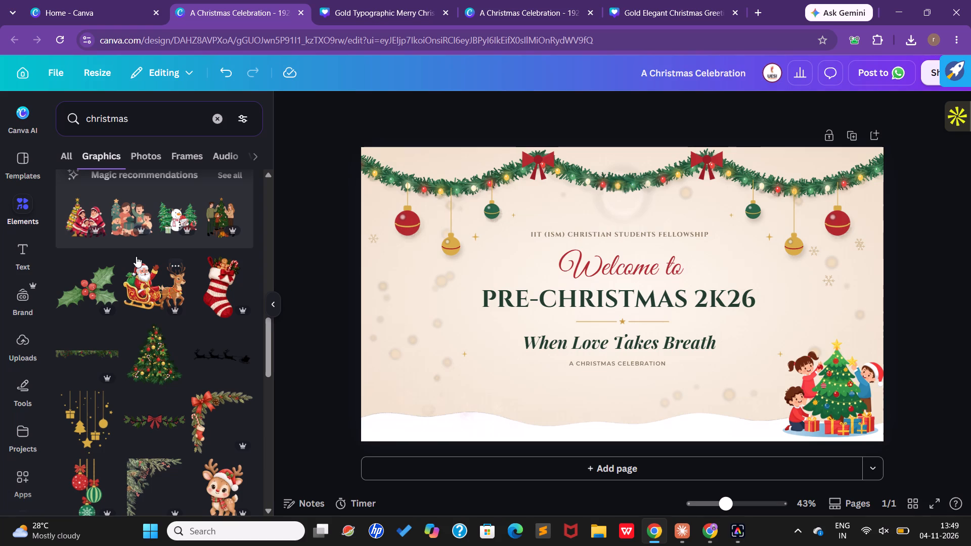
scroll(145, 341, "down", 2)
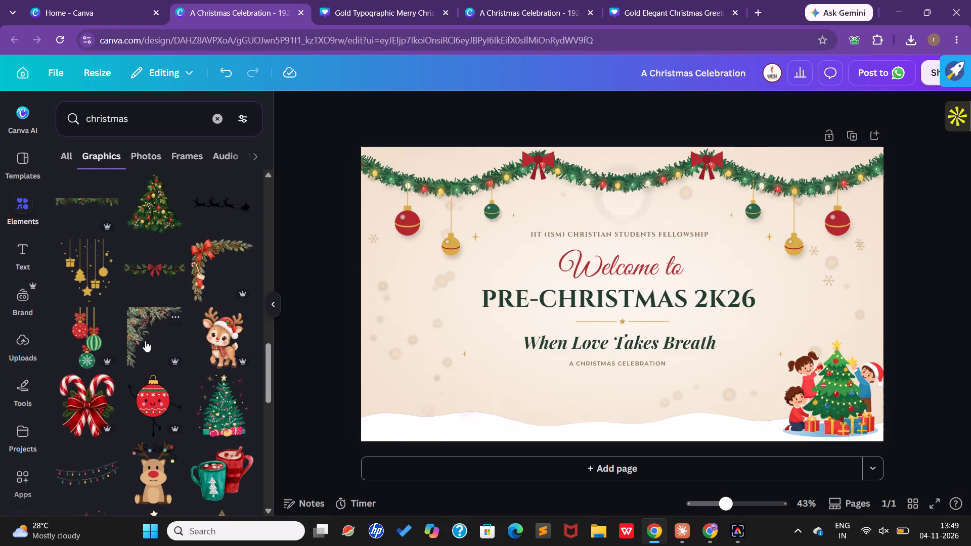
scroll(145, 341, "down", 1)
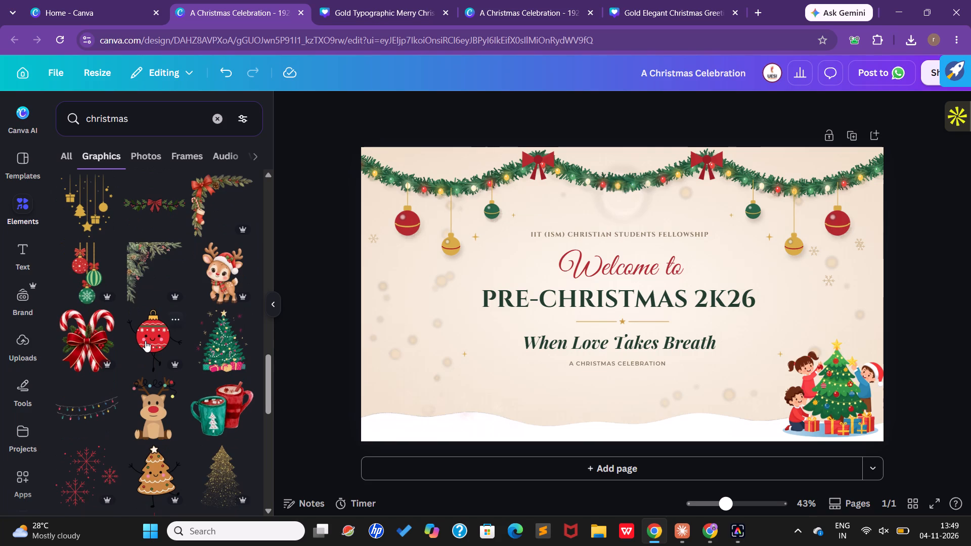
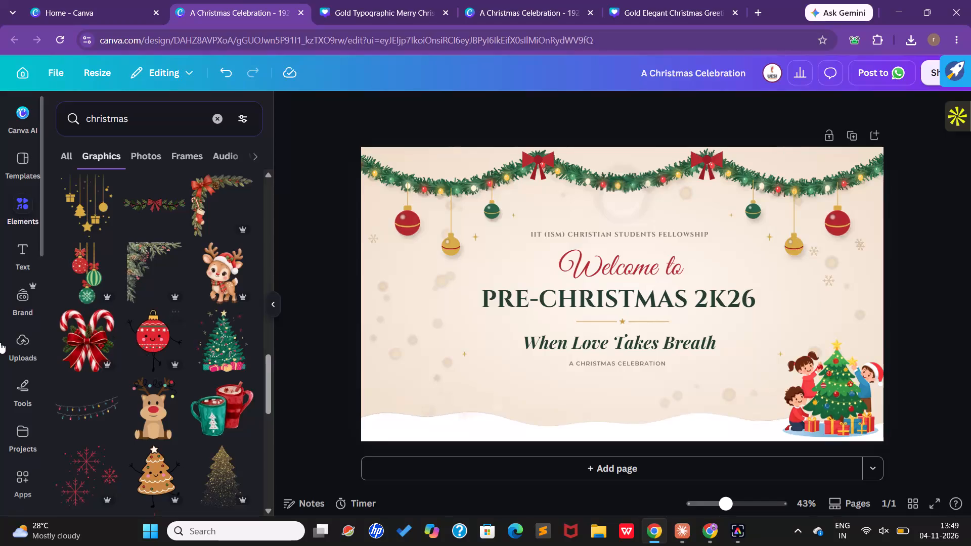
Look further through the "christmas" graphics results for another decoration for the slide.
scroll(232, 342, "down", 5)
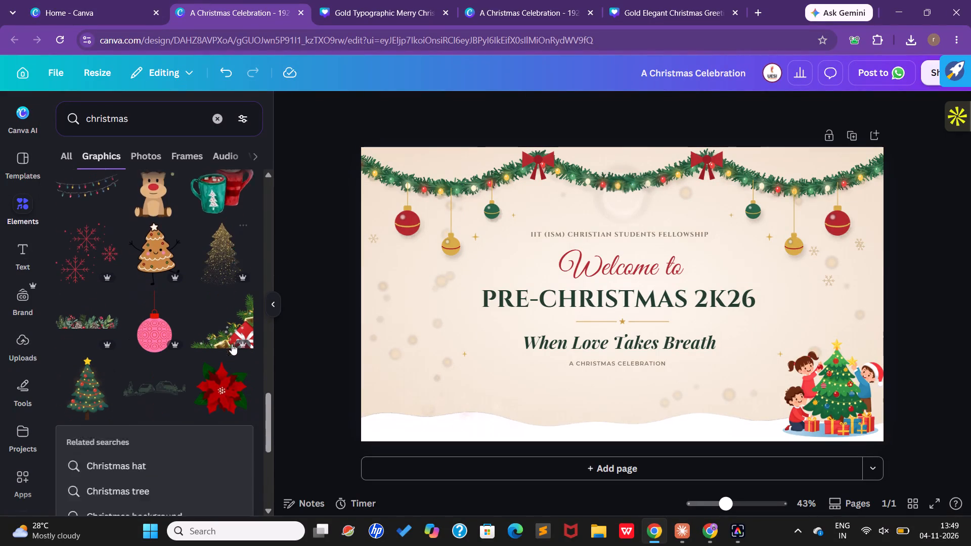
scroll(187, 327, "down", 2)
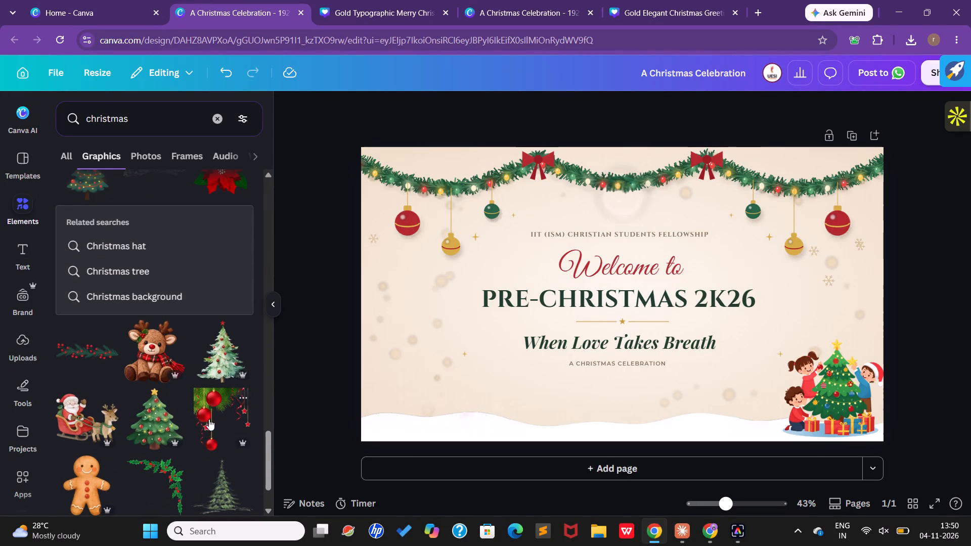
scroll(209, 415, "up", 4)
scroll(209, 415, "down", 4)
Search the graphics for "santa" and add the waving Santa in a red sleigh pulled by a reindeer.
left_click_drag(175, 113, 81, 115)
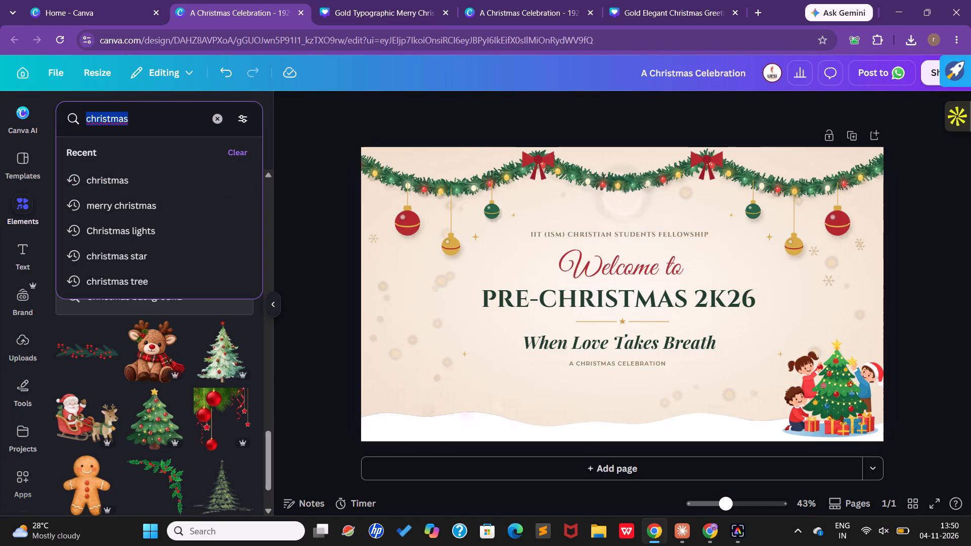
type("santa")
key("Return")
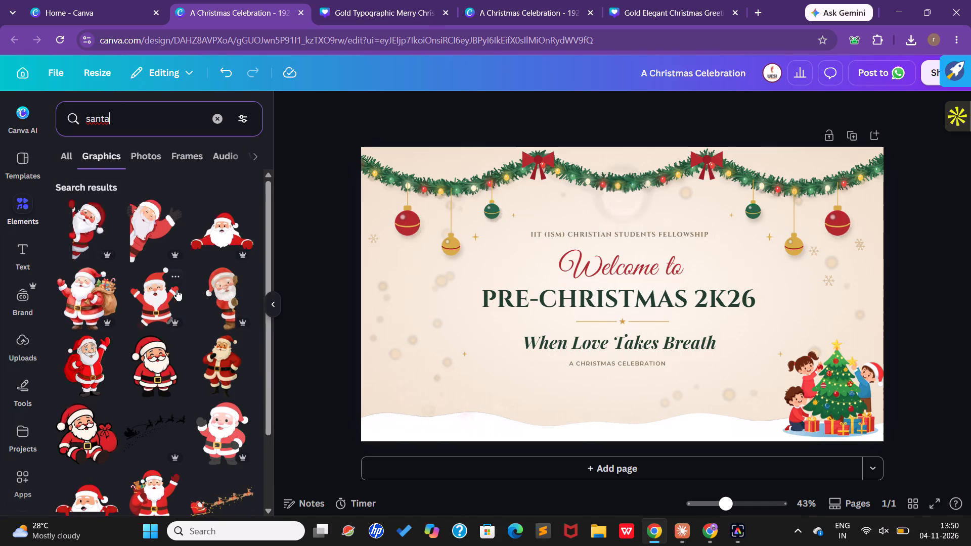
scroll(137, 345, "down", 7)
scroll(138, 344, "up", 2)
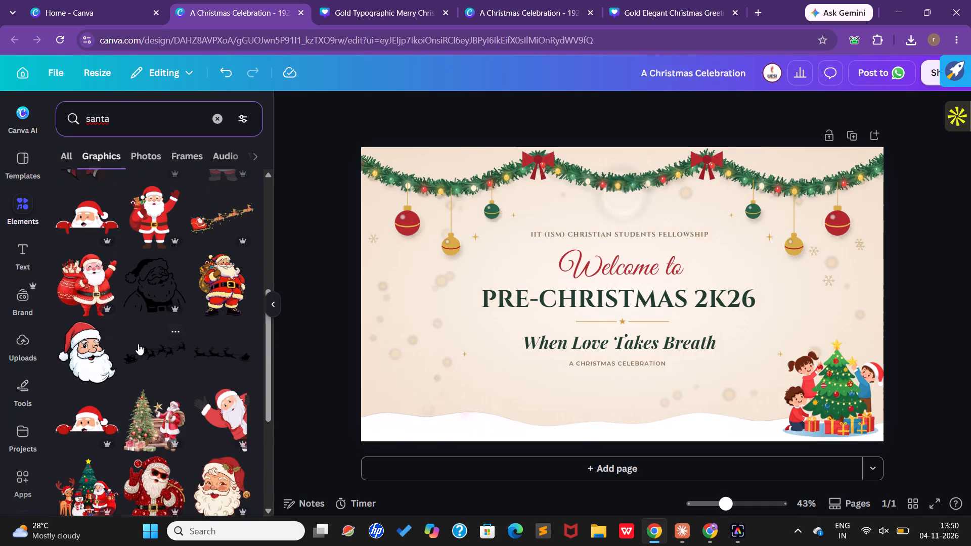
scroll(138, 344, "down", 2)
scroll(221, 392, "down", 3)
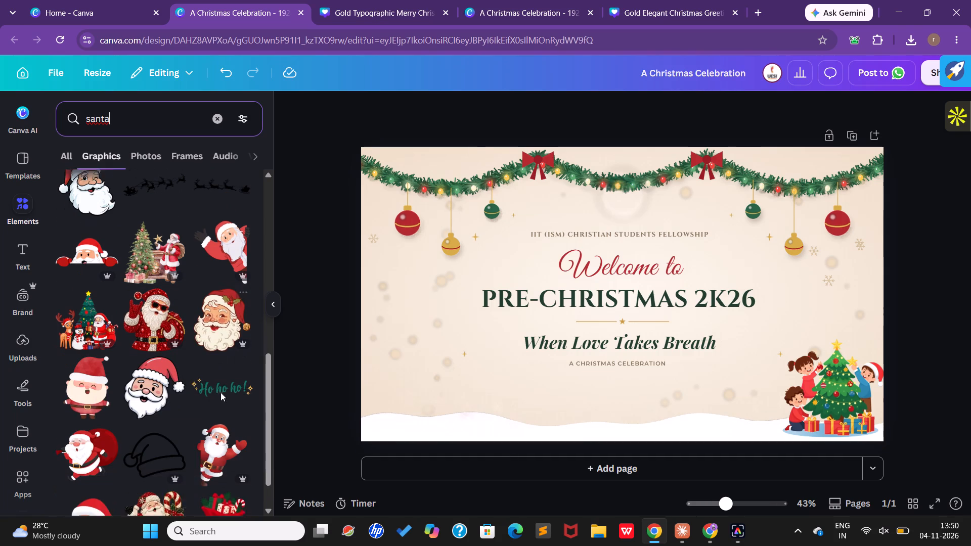
scroll(224, 390, "down", 6)
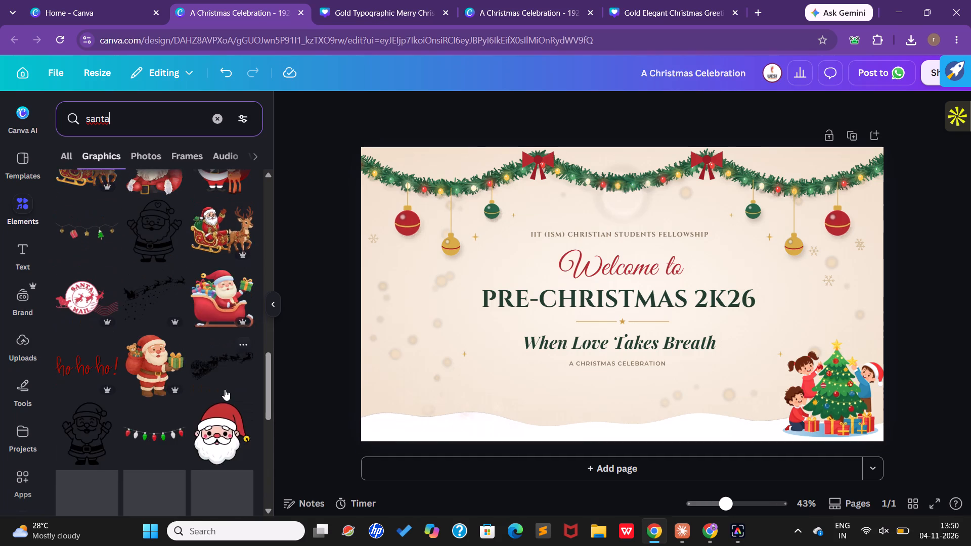
scroll(225, 389, "up", 2)
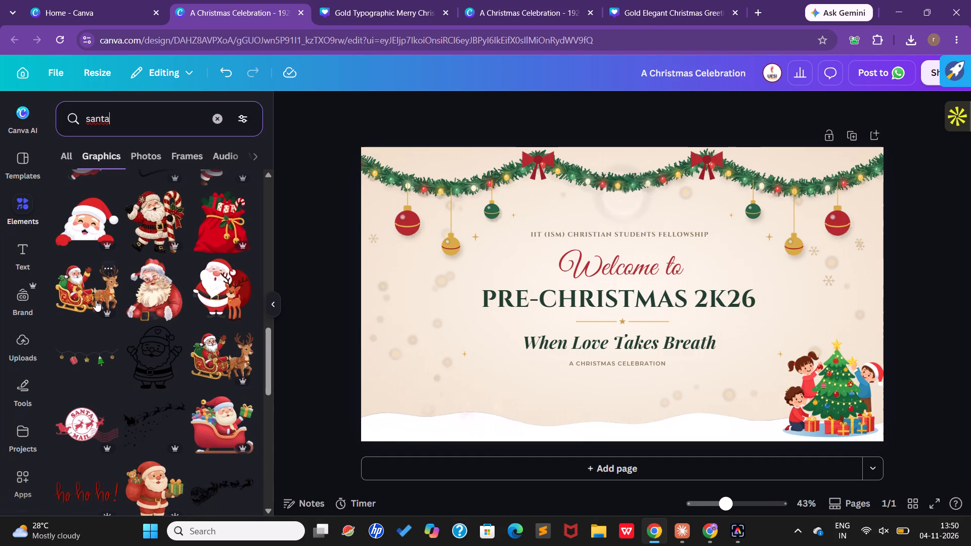
left_click(96, 300)
Move the Santa sleigh graphic to the slide's lower-left corner and shrink it to about 70% of its size.
left_click_drag(627, 296, 450, 388)
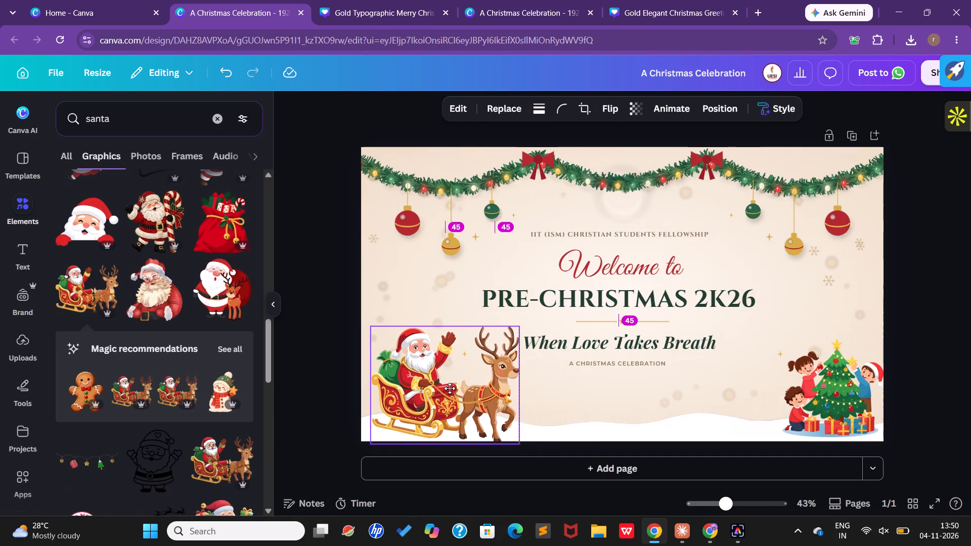
left_click_drag(450, 388, 449, 388)
left_click_drag(518, 443, 469, 411)
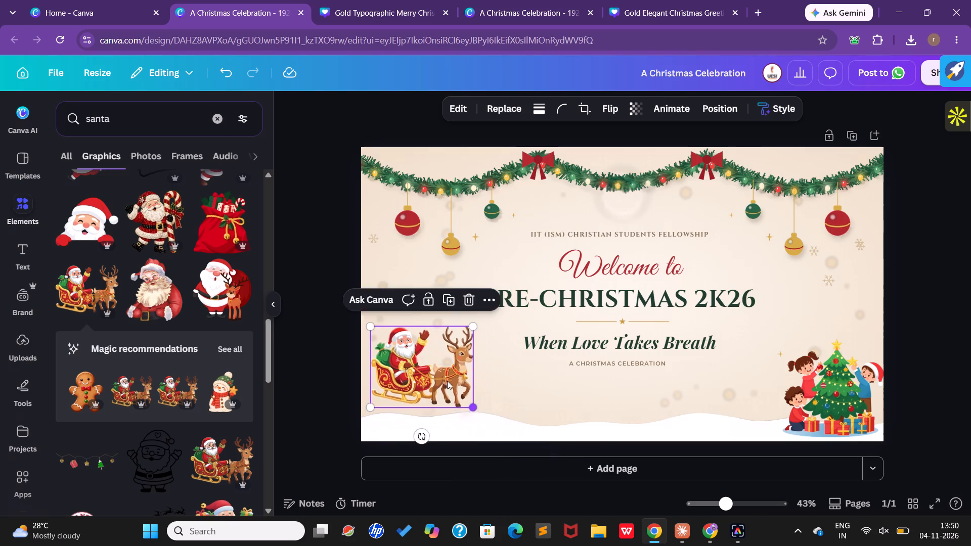
left_click_drag(446, 378, 445, 411)
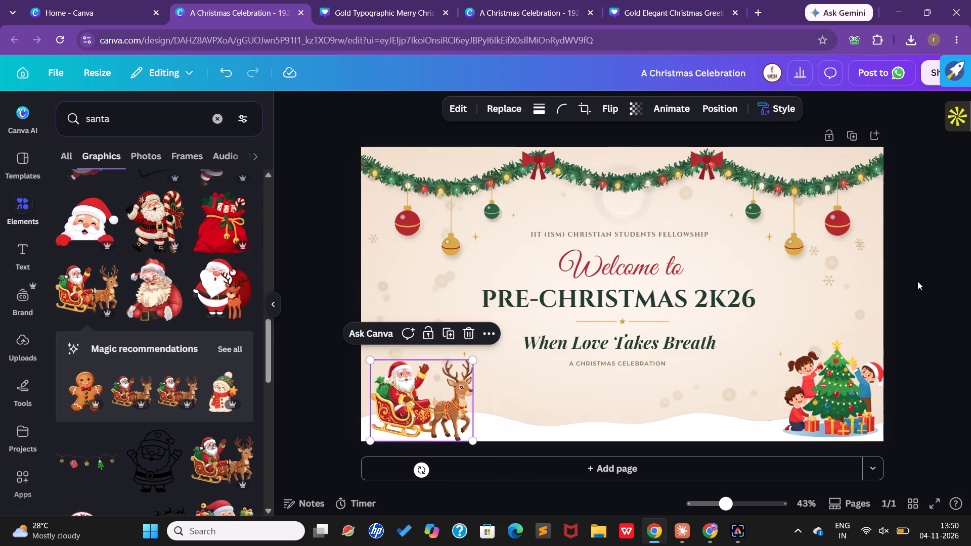
left_click(951, 272)
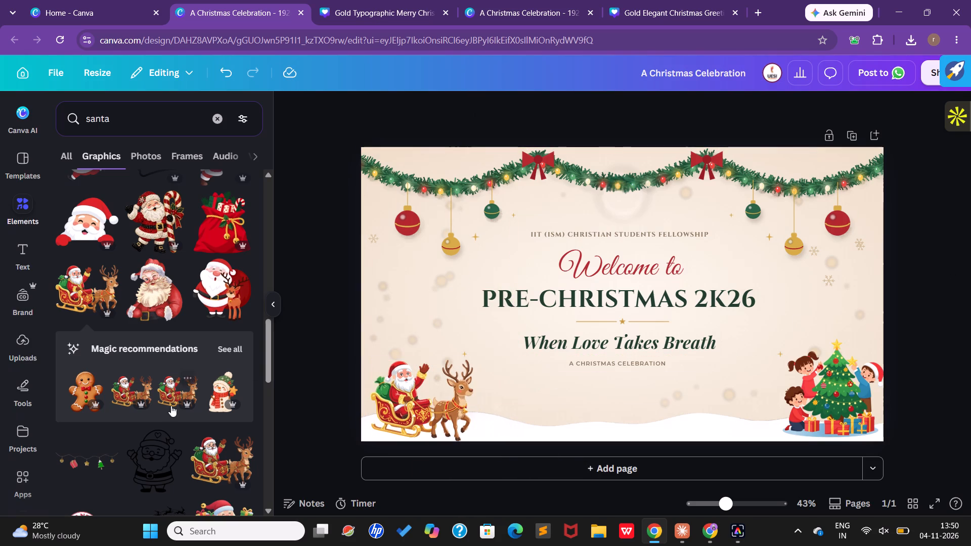
Shrink the Santa sleigh graphic slightly more and align it with the slide's left edge, just above the bottom.
left_click(439, 385)
left_click_drag(370, 362, 380, 372)
left_click_drag(438, 408, 422, 401)
left_click(941, 284)
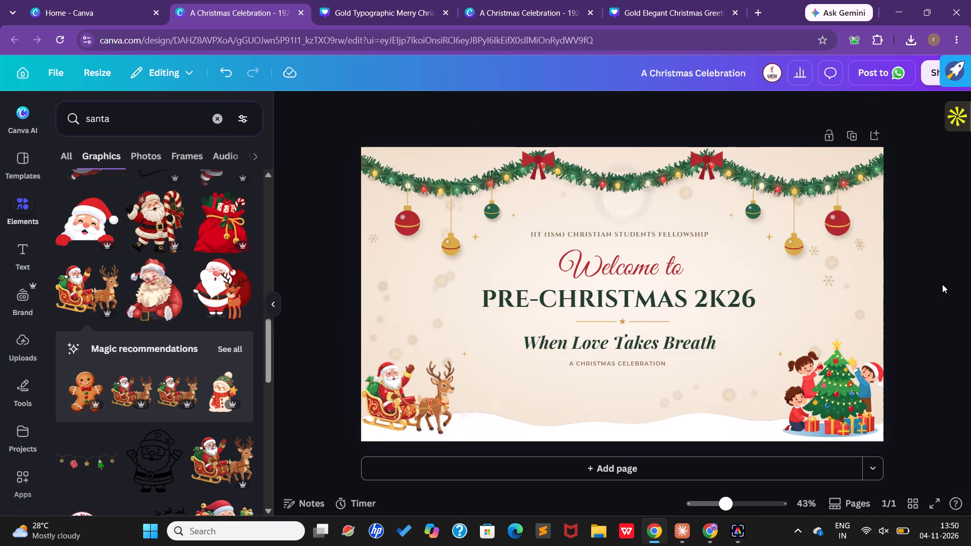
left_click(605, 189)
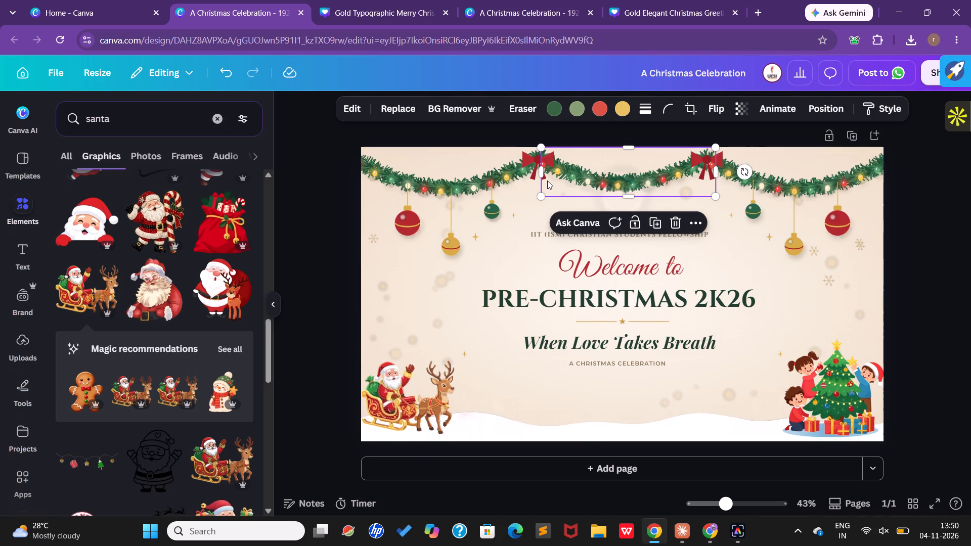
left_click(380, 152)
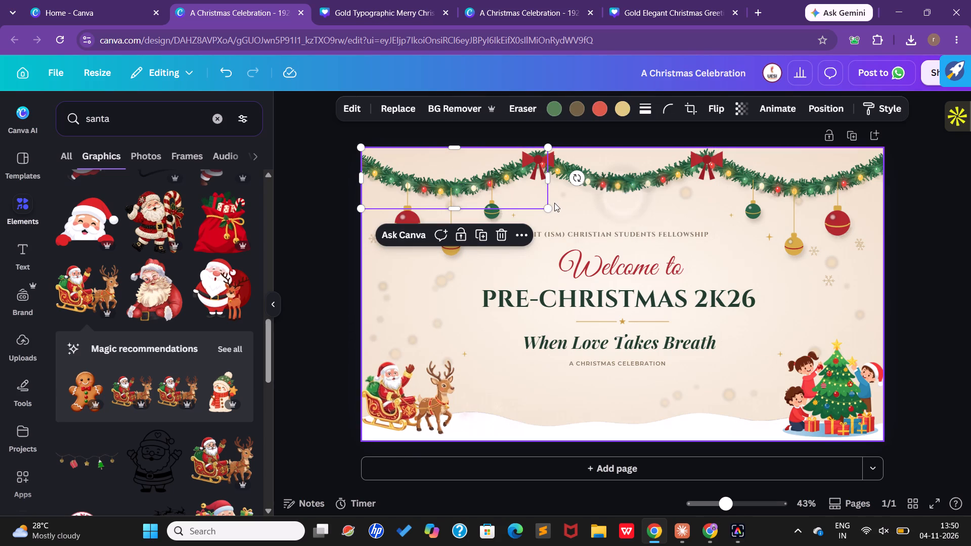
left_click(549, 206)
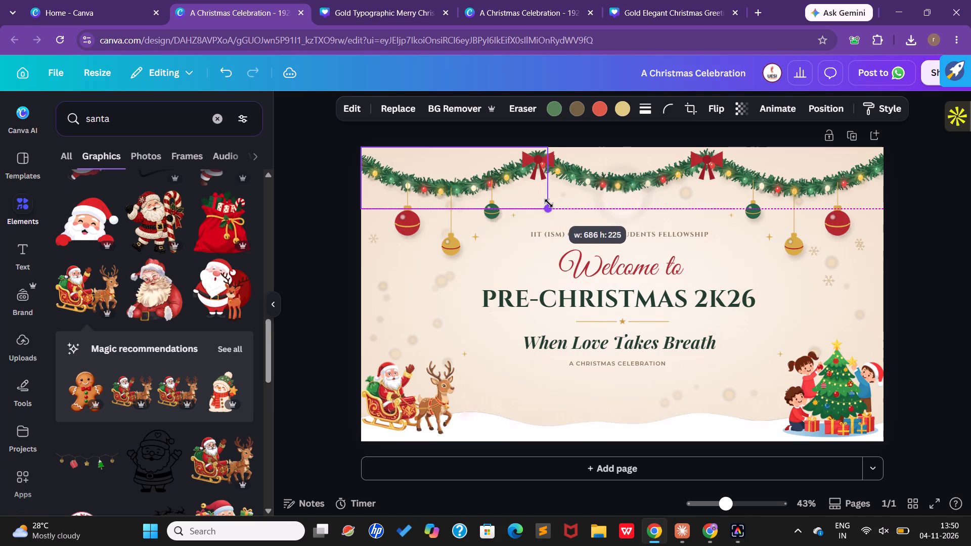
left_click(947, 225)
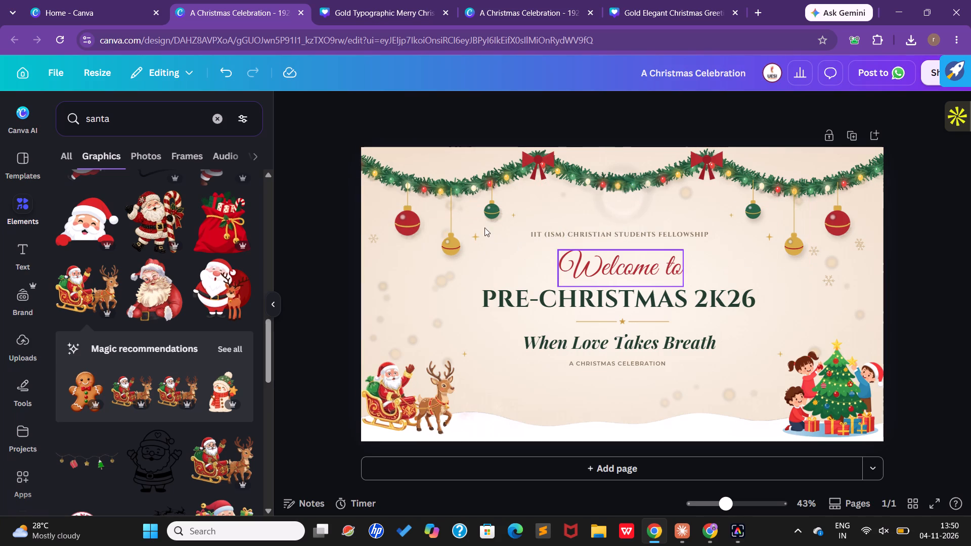
Delete the two gold sparkles beside the left-hand ornaments and the one beside the right-hand gold ornament.
left_click(478, 235)
key("Delete")
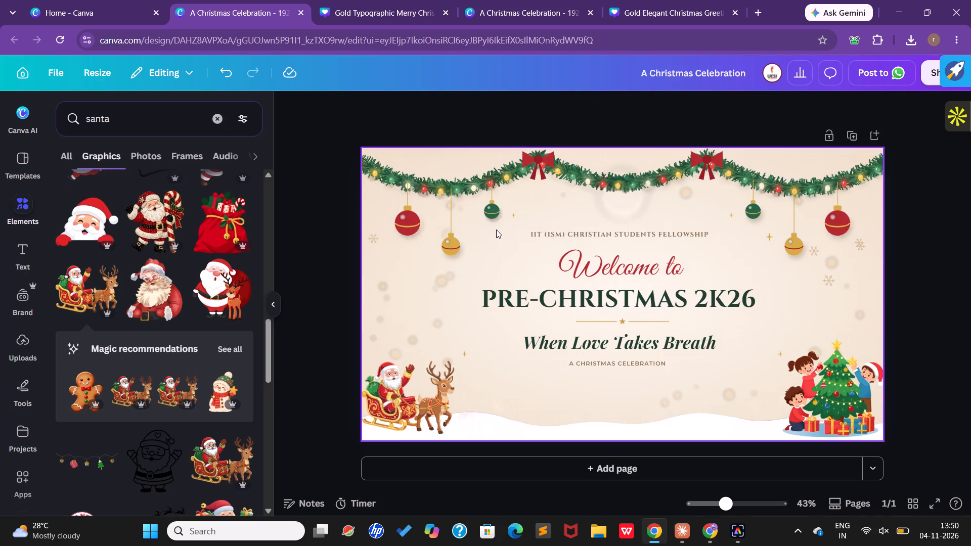
left_click(515, 214)
key("Delete")
key("Delete")
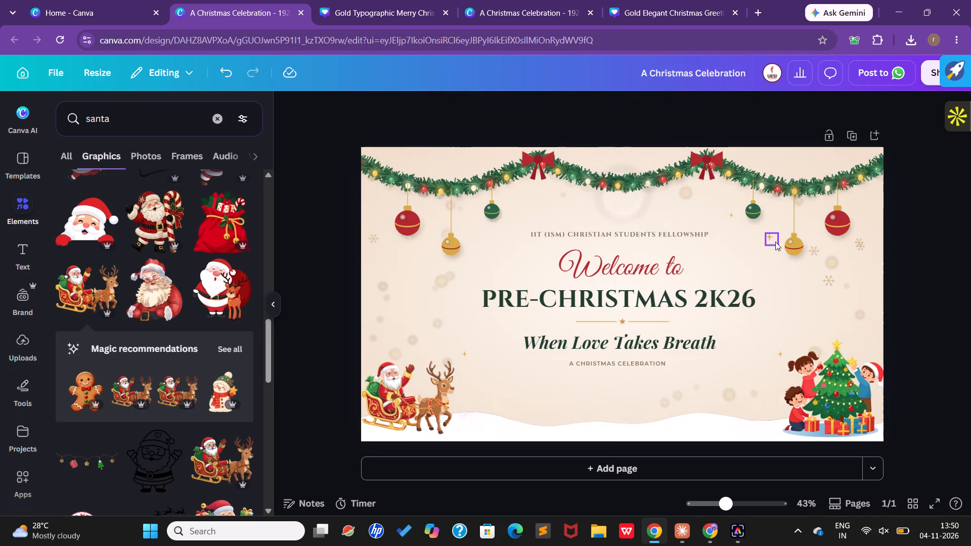
left_click(771, 236)
key("Delete")
Delete the three snowflakes around the right-hand ornaments and the one near the slide's left edge.
left_click(816, 253)
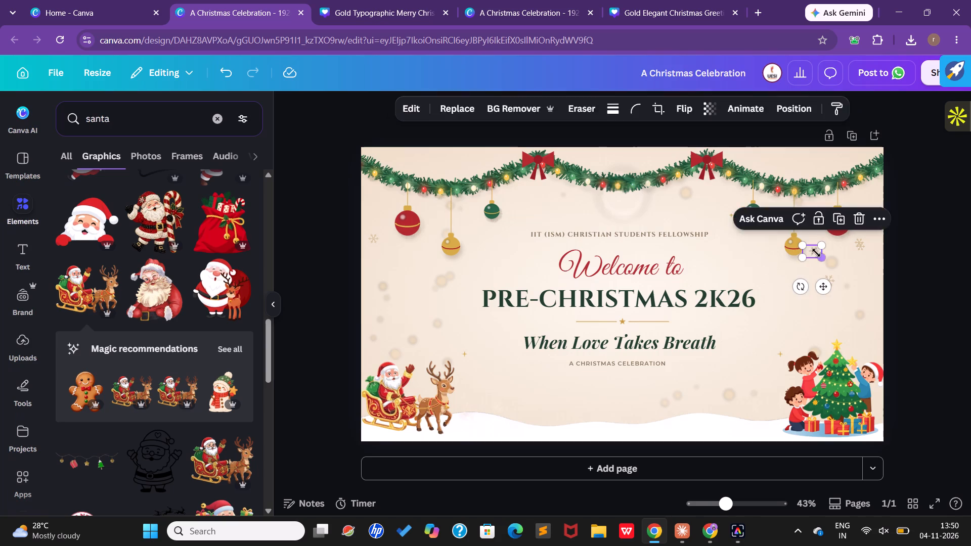
key("Delete")
left_click(825, 278)
key("Delete")
left_click(856, 246)
key("Delete")
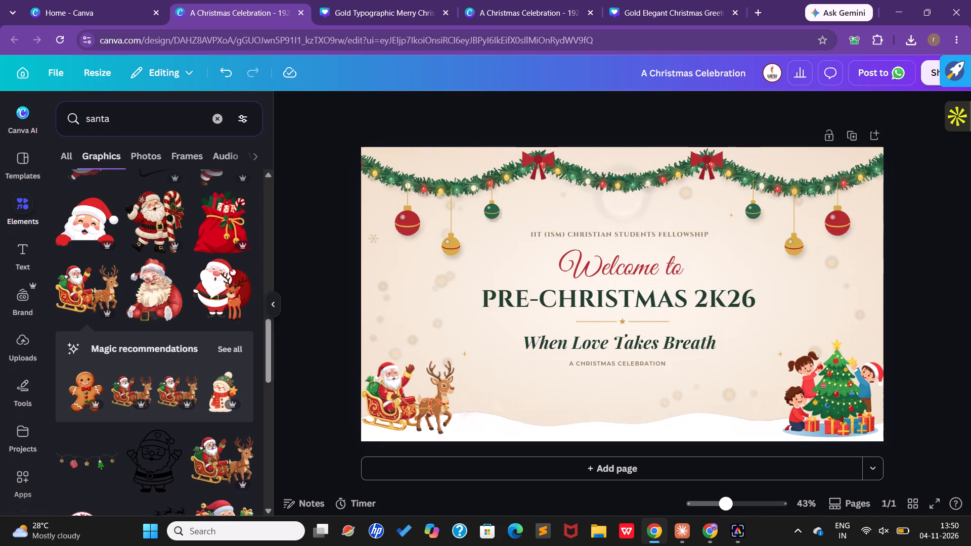
left_click(374, 240)
key("Delete")
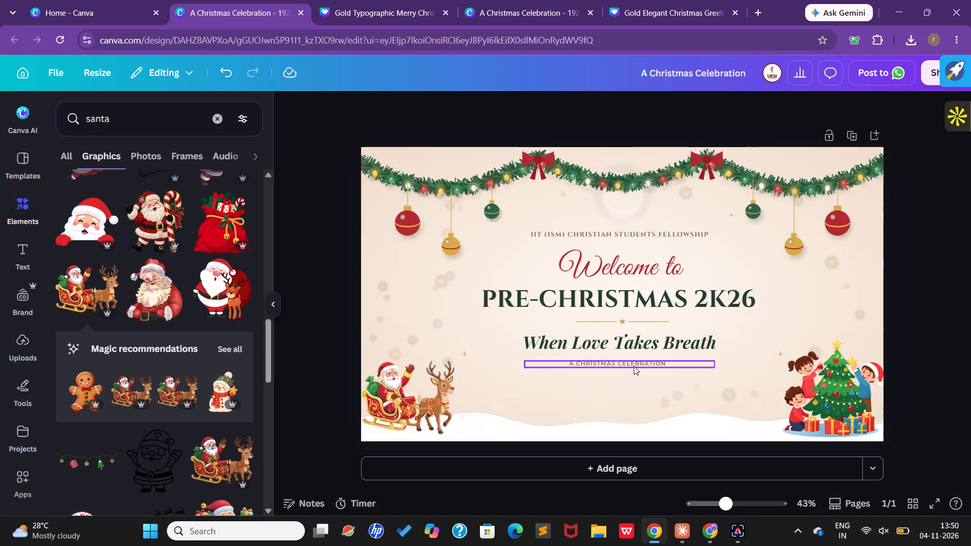
Enlarge "When Love Takes Breath" to about size 60.2 and lower it, with "A CHRISTMAS CELEBRATION" moved down beneath it.
left_click_drag(634, 366, 635, 385)
left_click(637, 338)
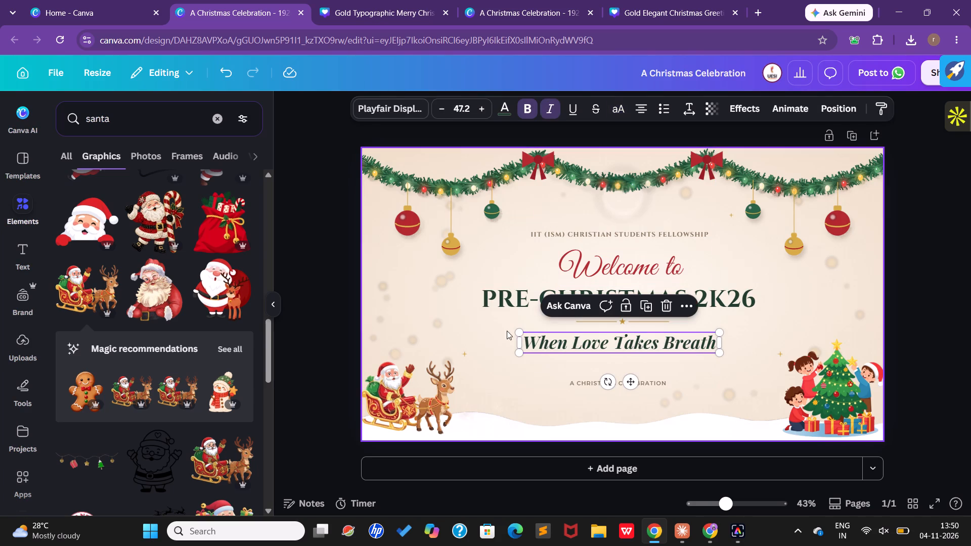
left_click(524, 330)
left_click_drag(521, 330, 467, 318)
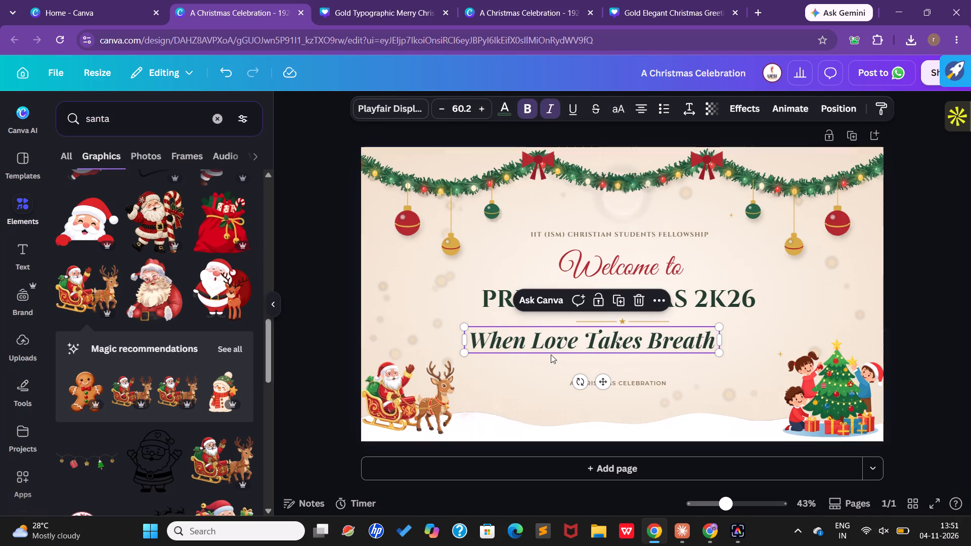
left_click_drag(619, 339, 632, 353)
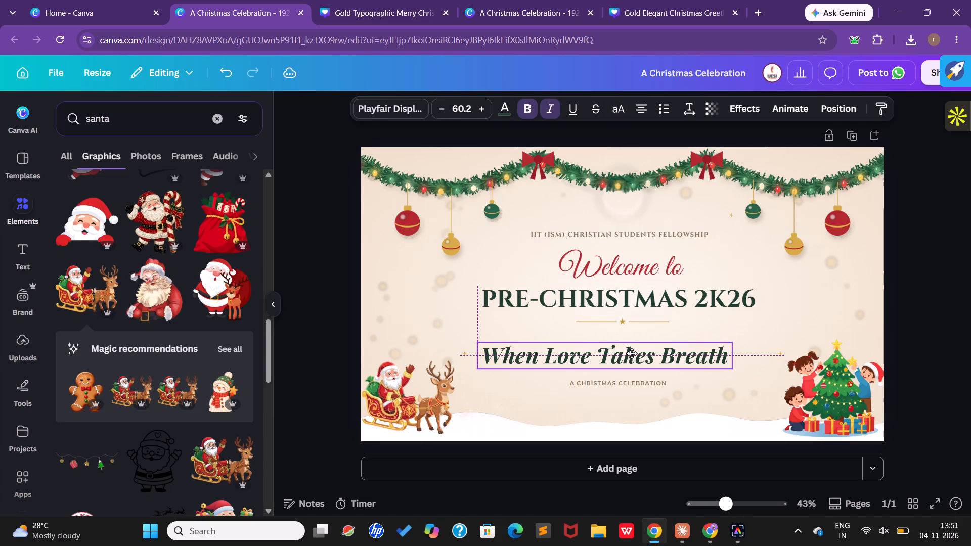
left_click_drag(632, 353, 636, 353)
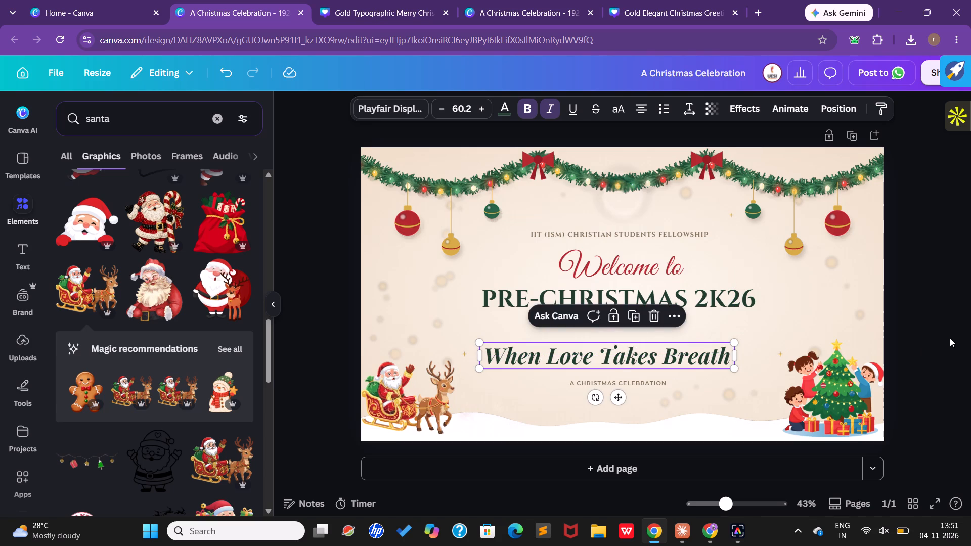
left_click(933, 339)
left_click(595, 381)
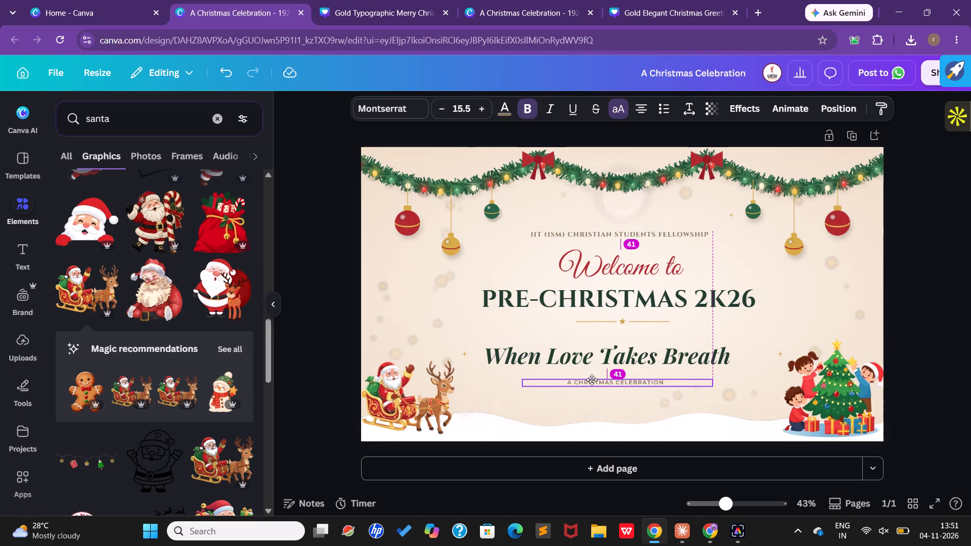
Enlarge the gold star divider to about 1.7 times its size and place it midway between the title and "When Love Takes Breath".
left_click(632, 324)
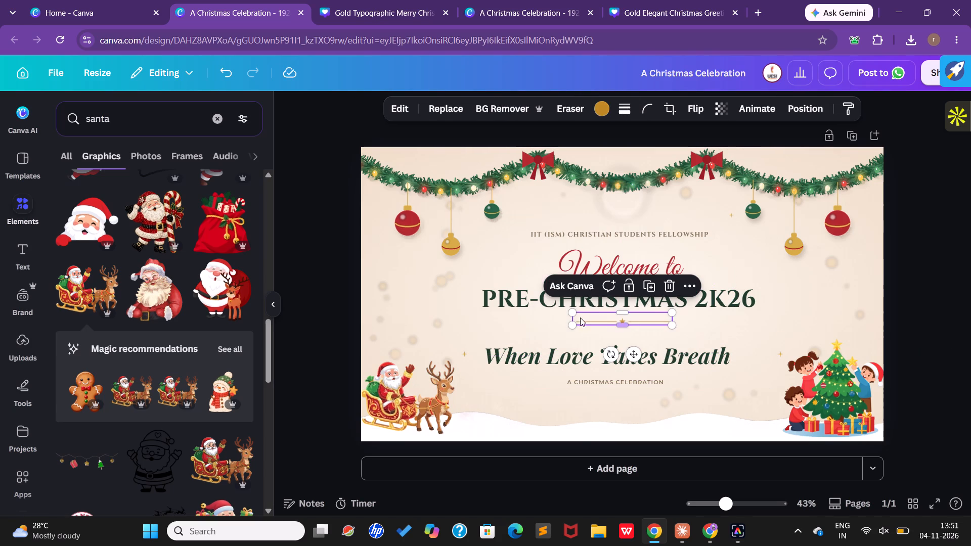
left_click_drag(572, 315, 504, 310)
left_click(614, 321)
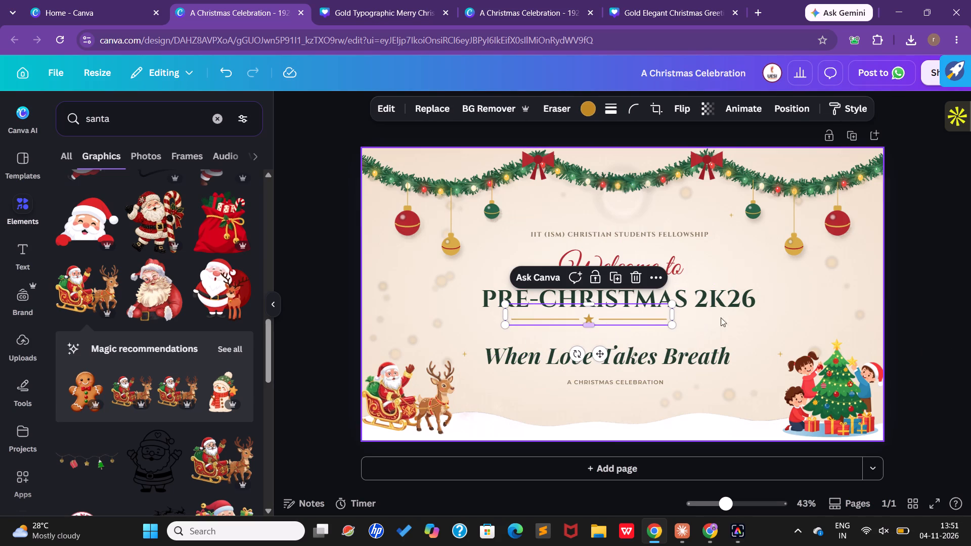
left_click(743, 321)
left_click_drag(608, 312, 626, 324)
left_click(647, 296)
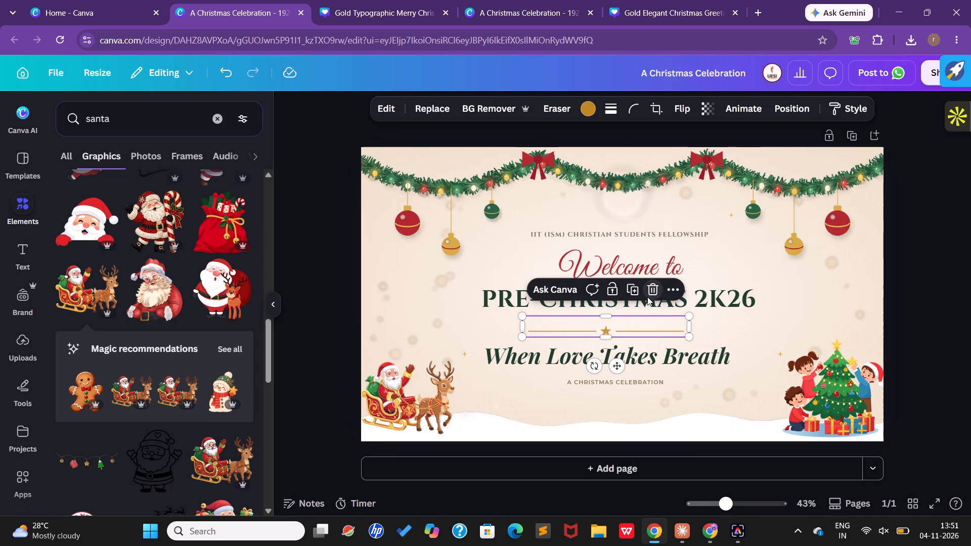
key("ctrl+z")
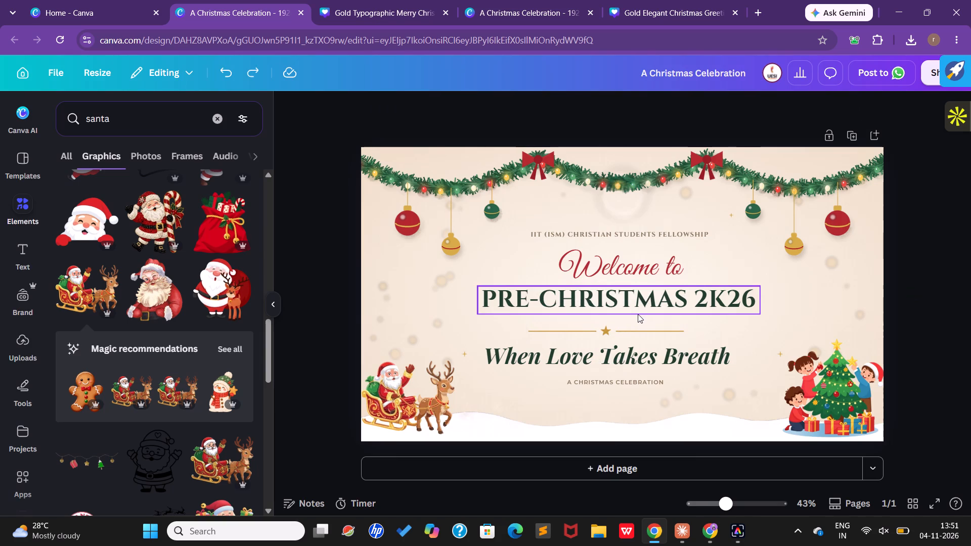
Enlarge the "PRE-CHRISTMAS 2K26" title to about size 72.4 and move it down slightly, just above the star divider.
left_click(632, 310)
left_click_drag(474, 285, 455, 281)
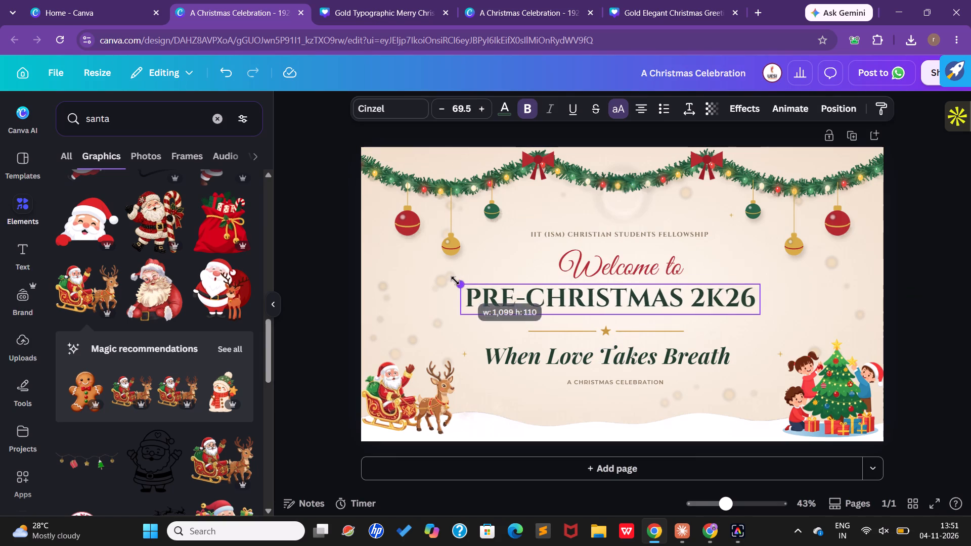
left_click_drag(455, 281, 444, 278)
left_click_drag(636, 300, 635, 309)
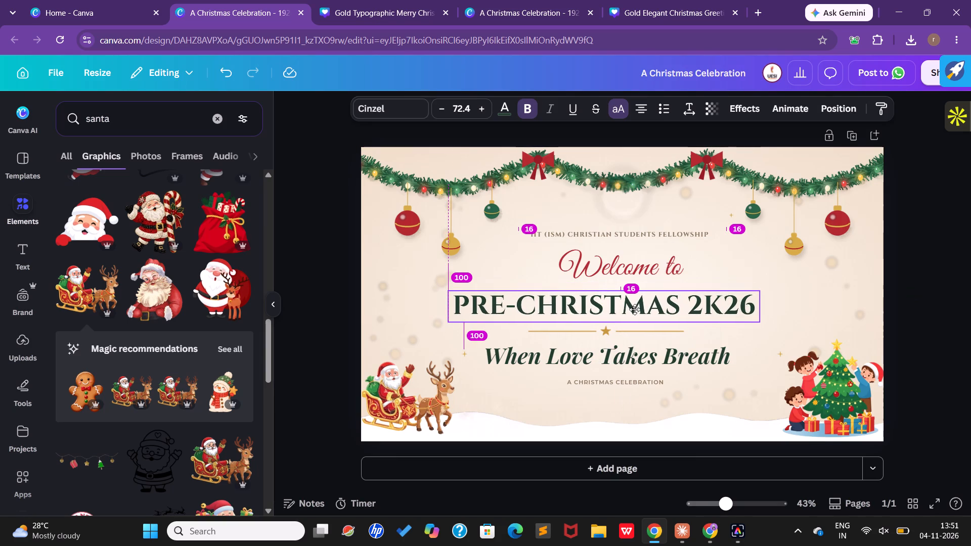
left_click_drag(635, 309, 636, 309)
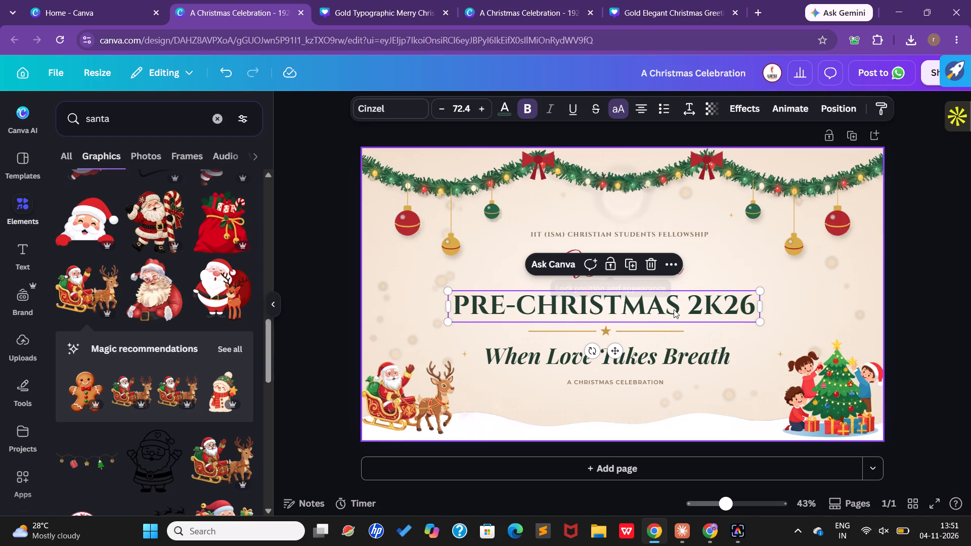
Shift the "PRE-CHRISTMAS 2K26" title, the star divider and "When Love Takes Breath" slightly right to rebalance the centred text.
left_click_drag(675, 307, 684, 306)
left_click_drag(676, 332, 678, 332)
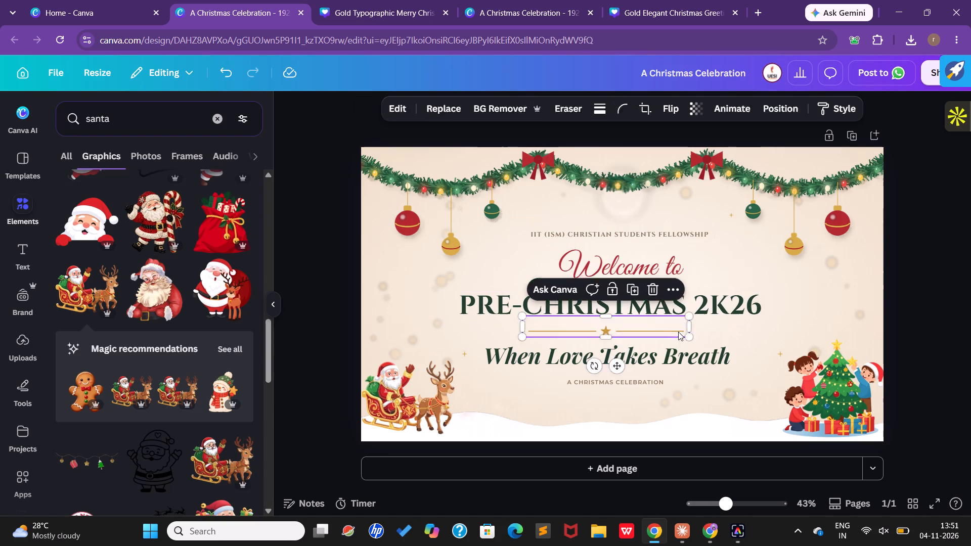
left_click_drag(678, 332, 687, 332)
left_click(693, 355)
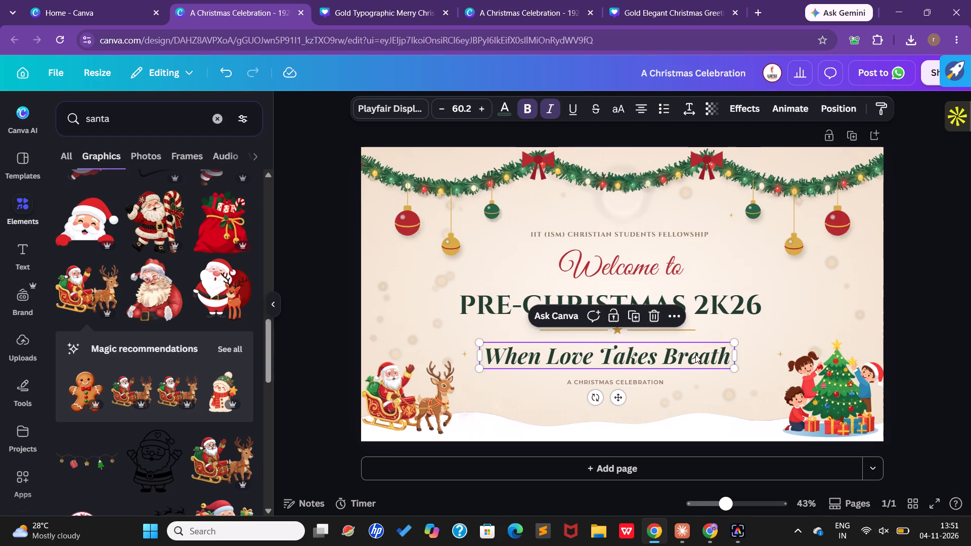
left_click(655, 387)
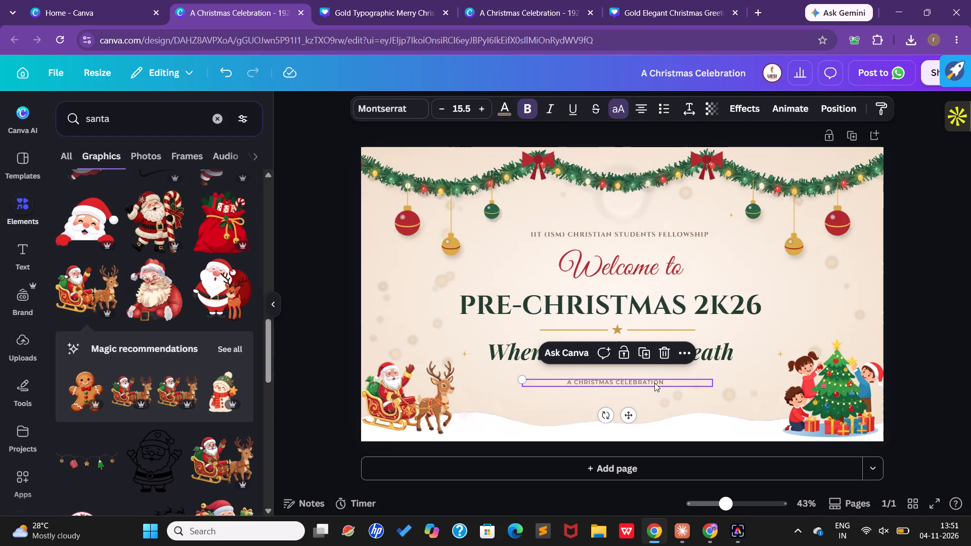
left_click(654, 383)
left_click(903, 349)
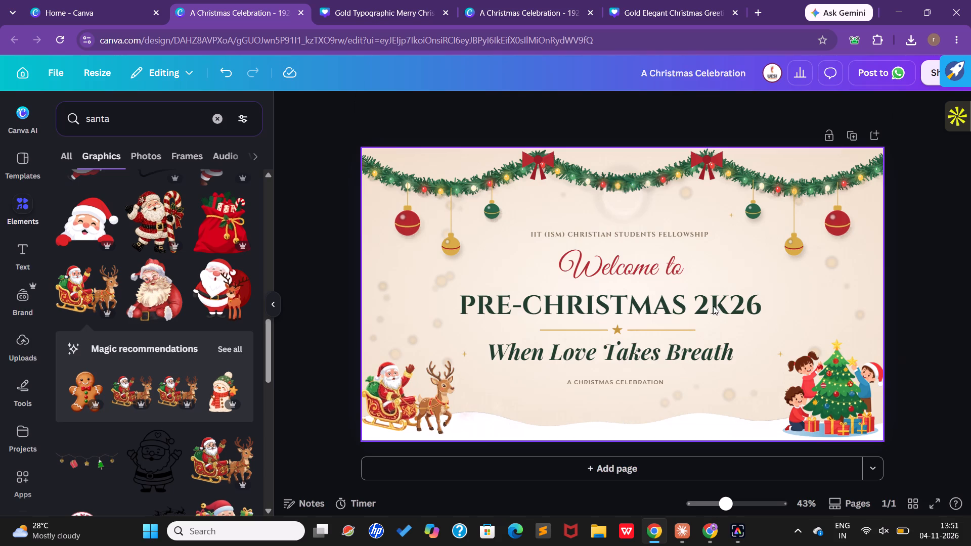
Browse the document, recently used, brand and popular fonts for the "Welcome to" text.
left_click(643, 236)
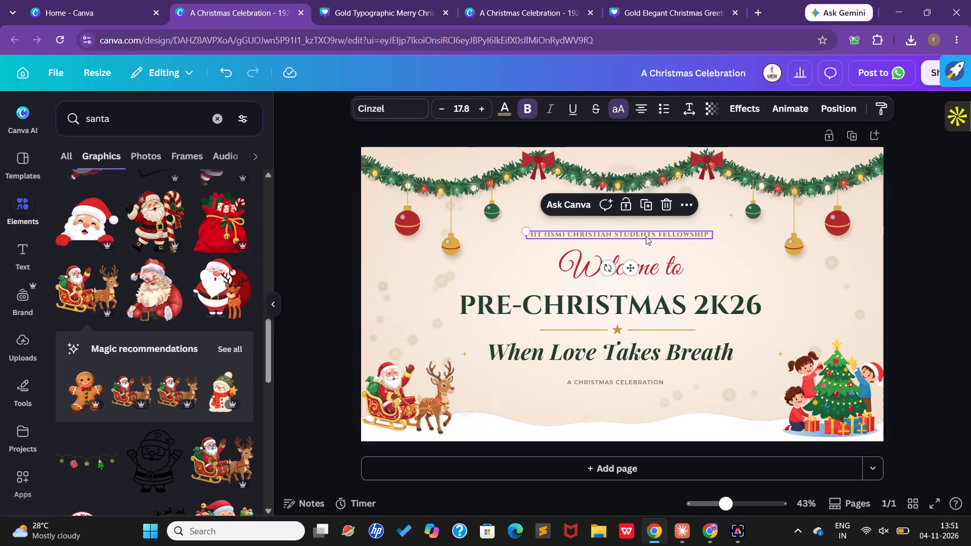
left_click(650, 268)
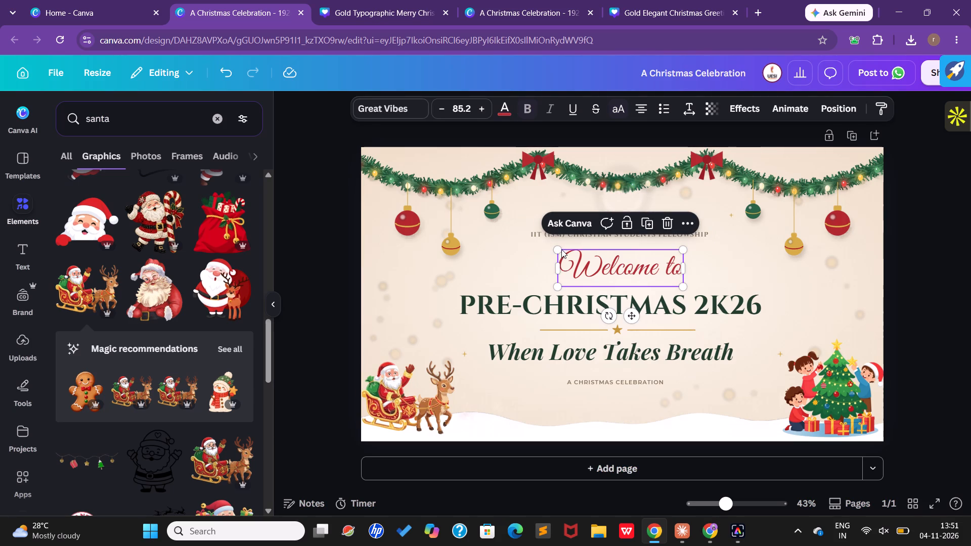
double_click(576, 258)
triple_click(591, 261)
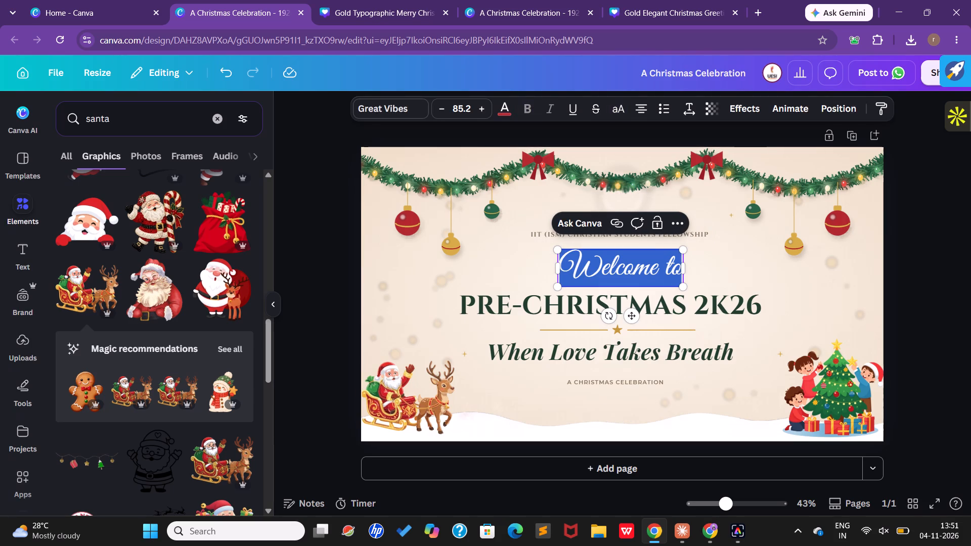
left_click(392, 107)
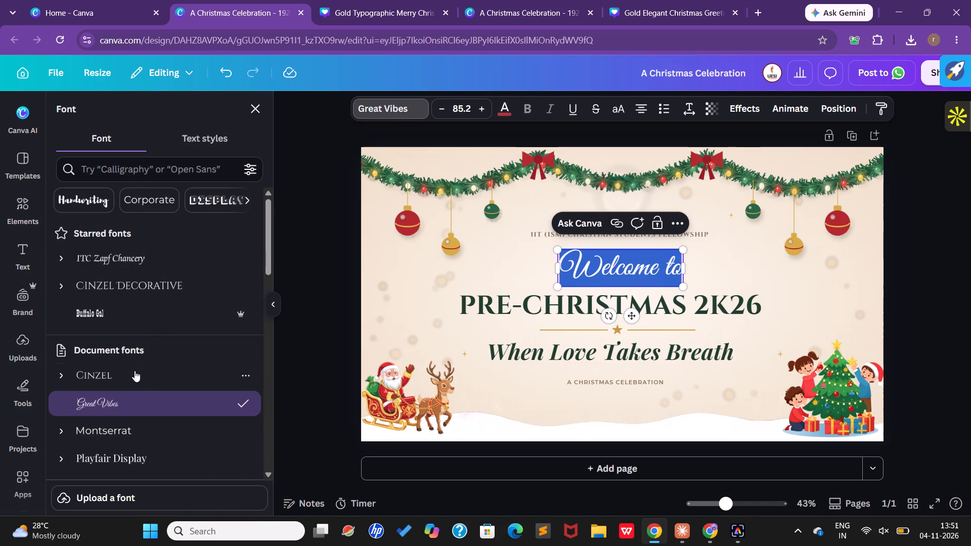
scroll(138, 385, "down", 2)
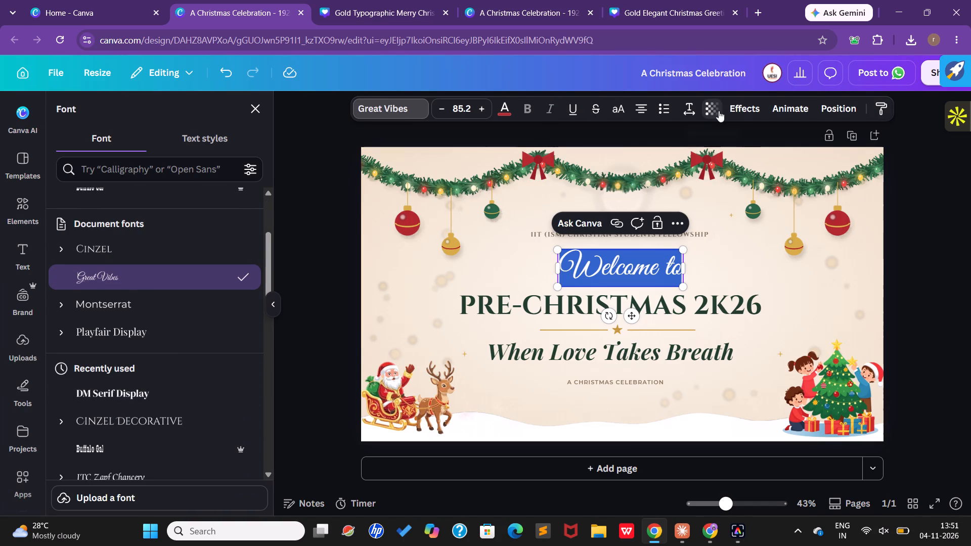
scroll(142, 398, "down", 1)
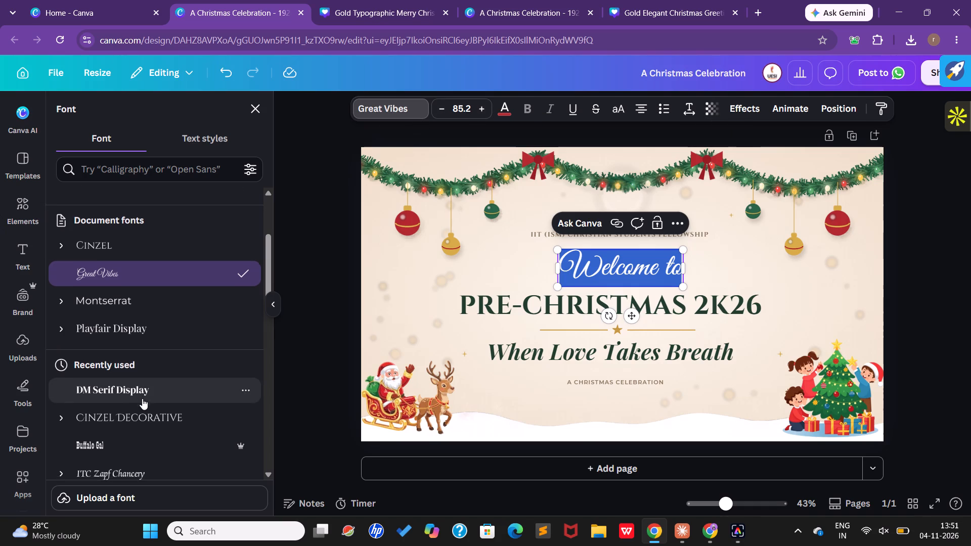
scroll(145, 398, "down", 4)
scroll(149, 397, "up", 4)
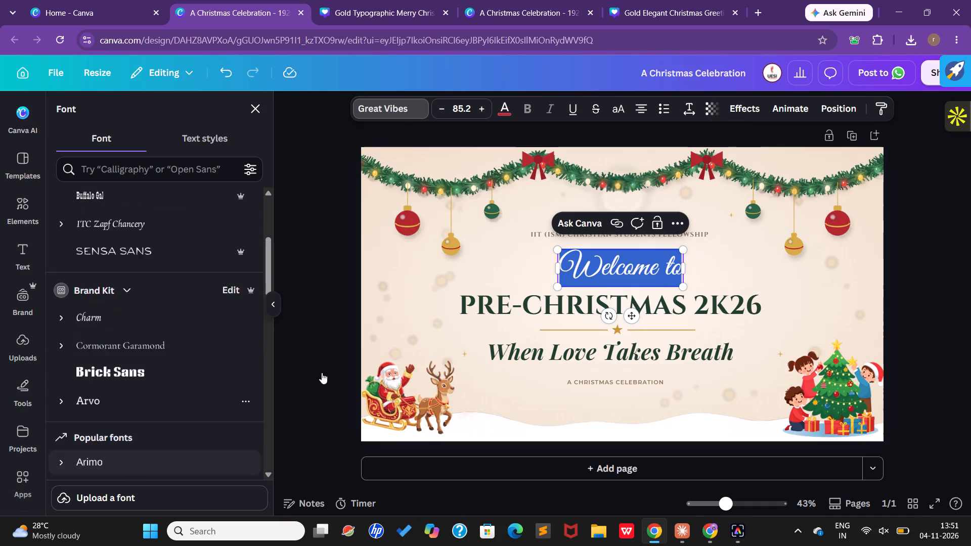
left_click(895, 311)
left_click(922, 303)
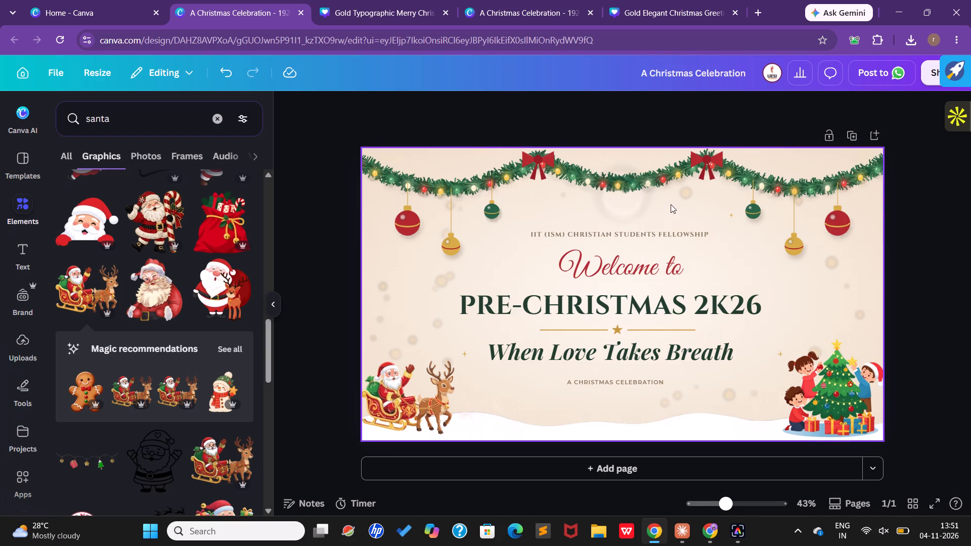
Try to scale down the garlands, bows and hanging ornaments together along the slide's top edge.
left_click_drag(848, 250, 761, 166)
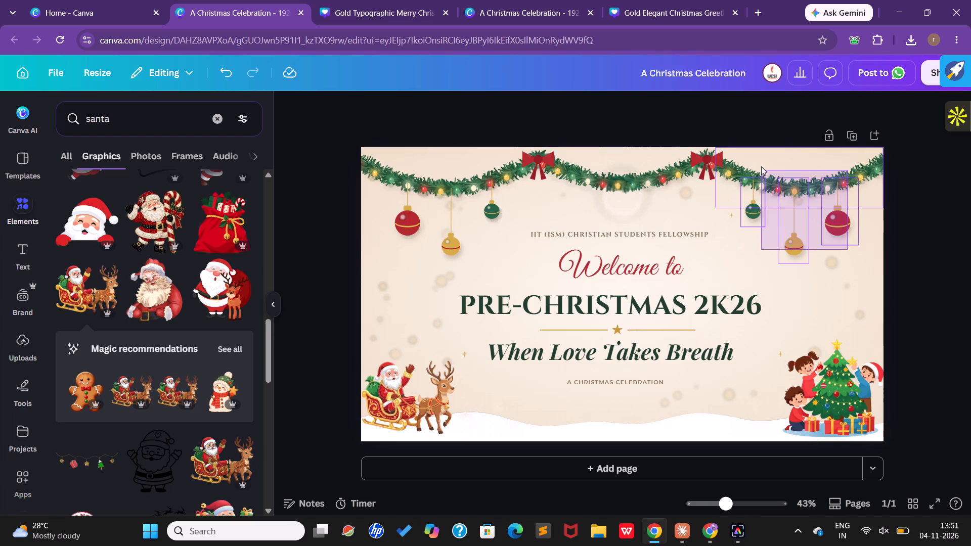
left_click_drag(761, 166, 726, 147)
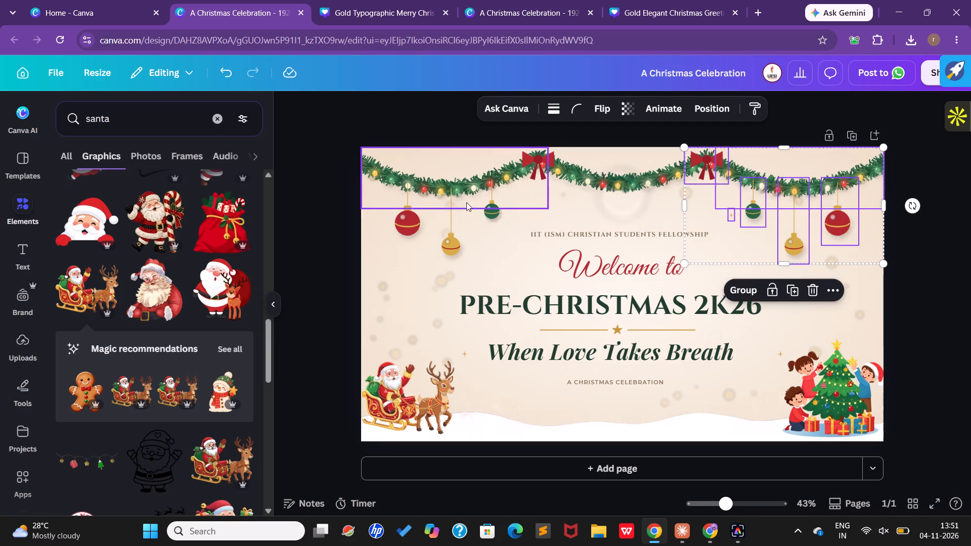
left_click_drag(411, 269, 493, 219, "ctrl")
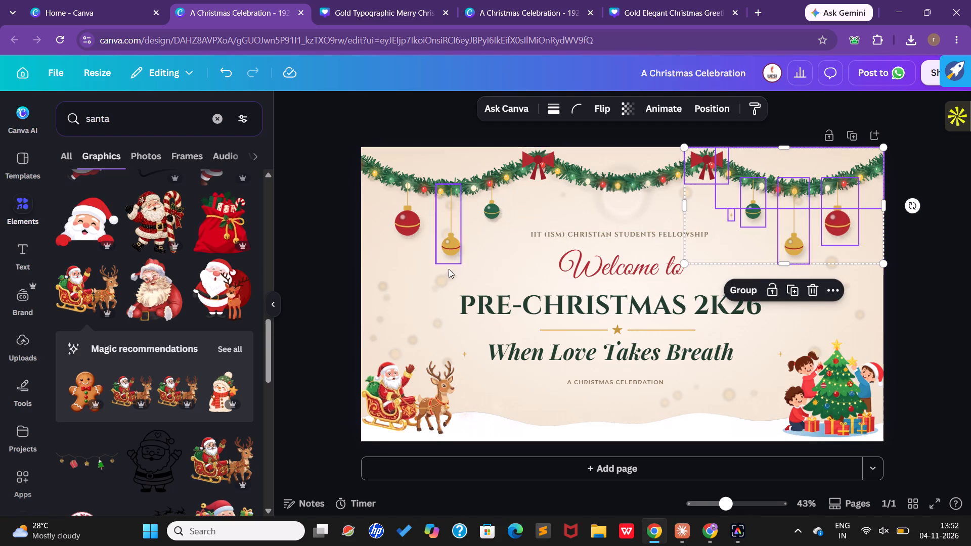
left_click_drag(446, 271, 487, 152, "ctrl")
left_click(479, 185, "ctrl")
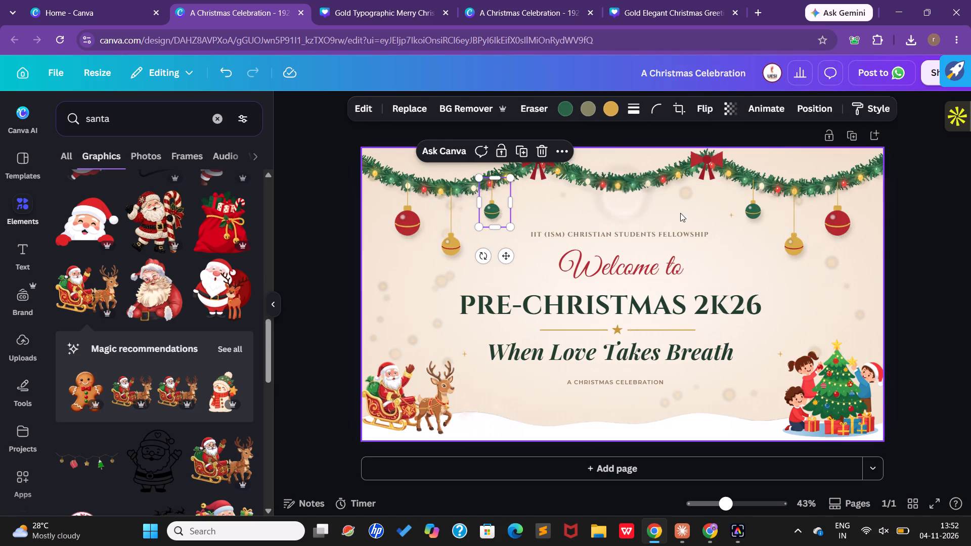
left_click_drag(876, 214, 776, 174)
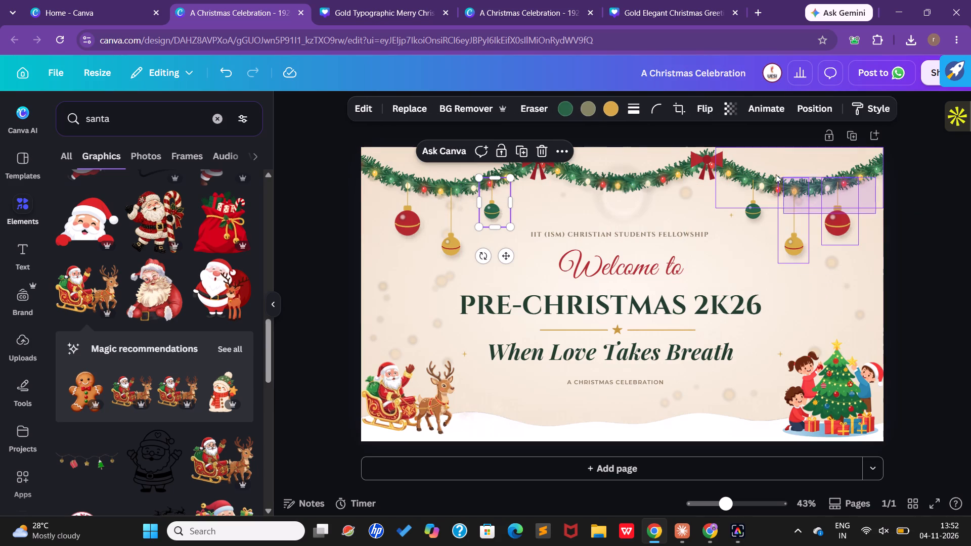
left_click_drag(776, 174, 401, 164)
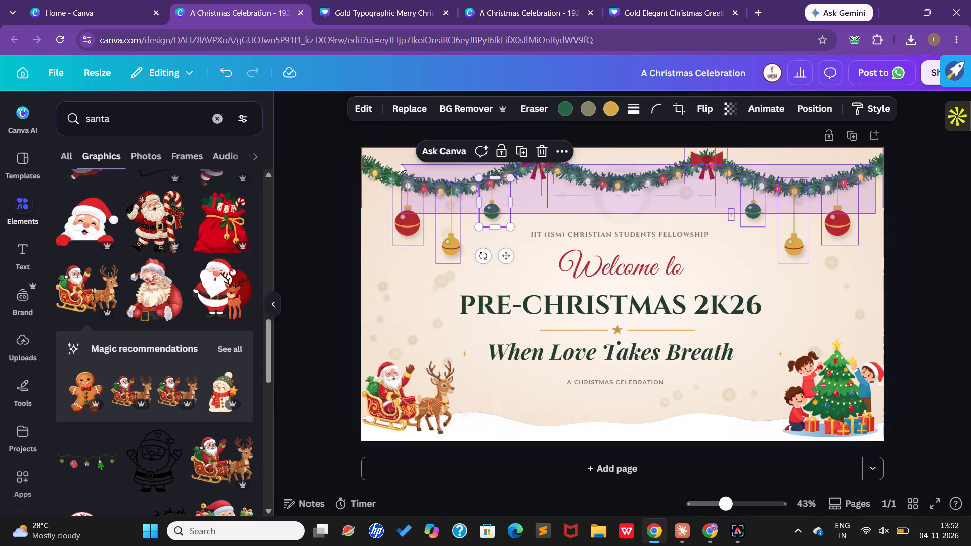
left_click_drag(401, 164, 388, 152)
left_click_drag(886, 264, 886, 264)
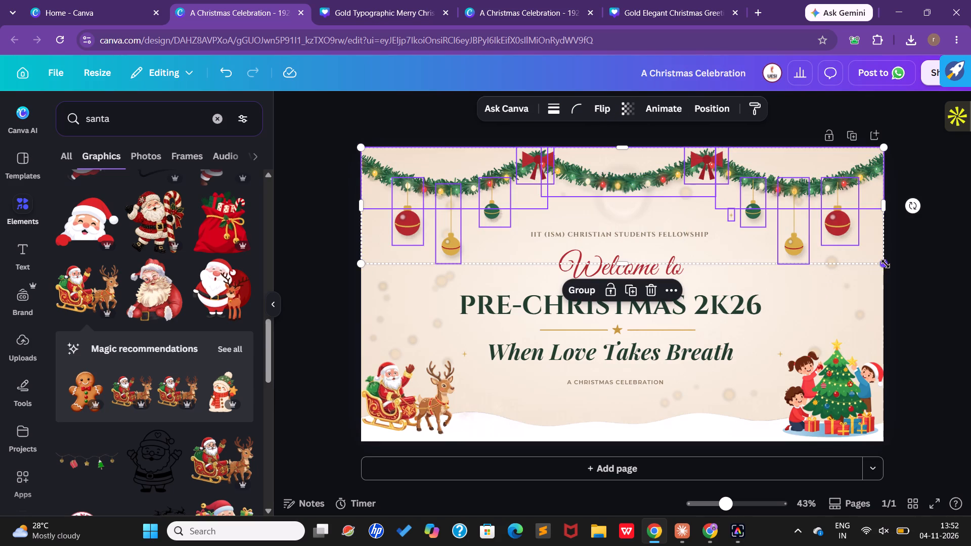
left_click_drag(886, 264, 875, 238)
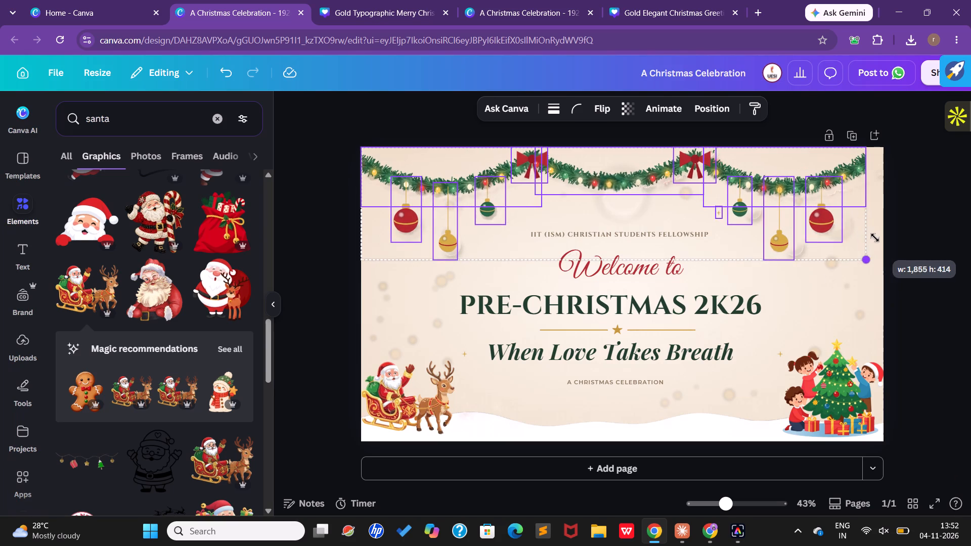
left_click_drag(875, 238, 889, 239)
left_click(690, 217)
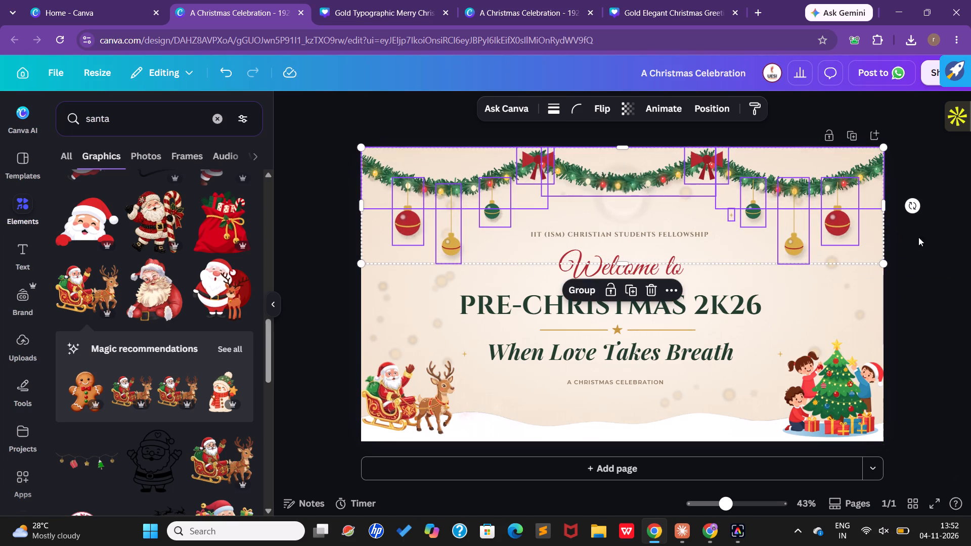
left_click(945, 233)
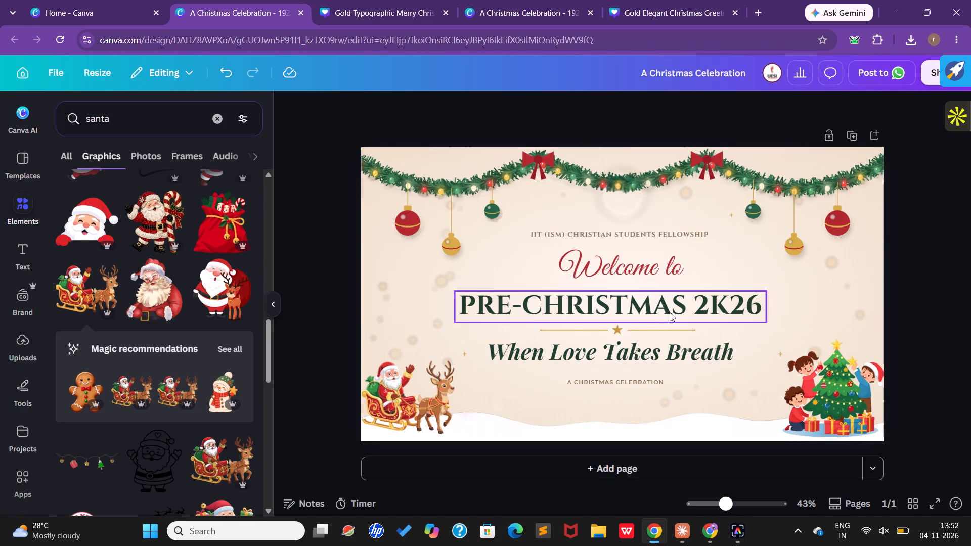
Nudge "When Love Takes Breath" right and slightly up, spacing it evenly between the star divider and "A CHRISTMAS CELEBRATION".
left_click(671, 351)
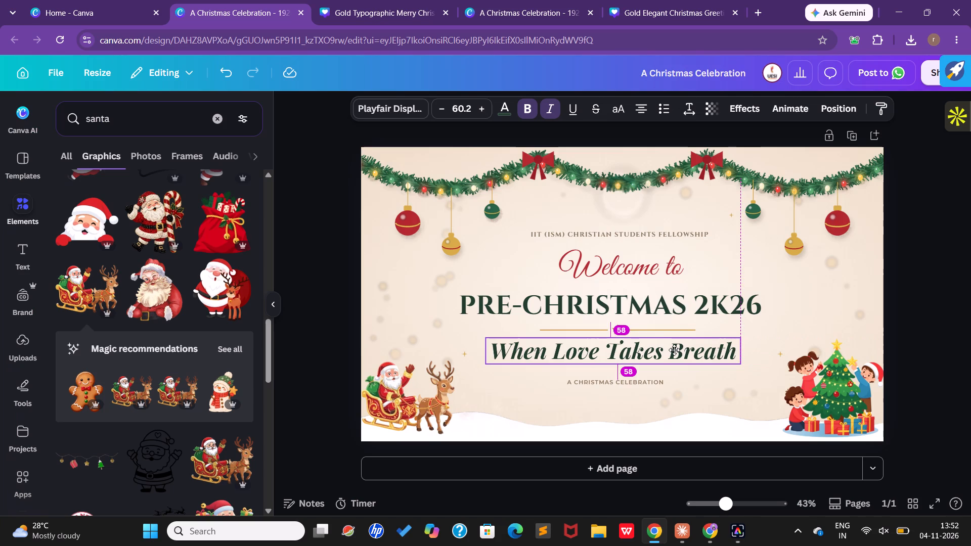
left_click(928, 297)
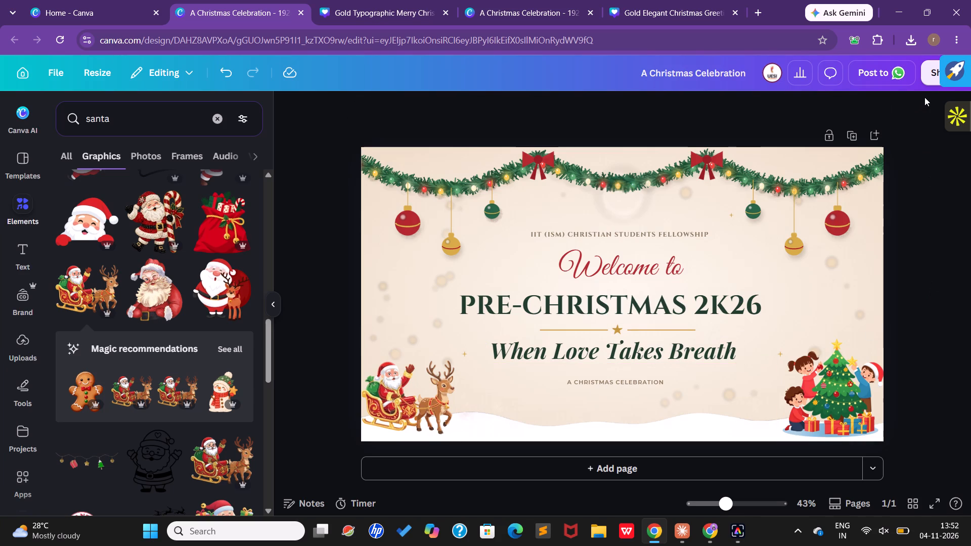
Download the slide as a high-quality PNG at size 3.125 (6,000 × 3,375 px).
left_click(932, 66)
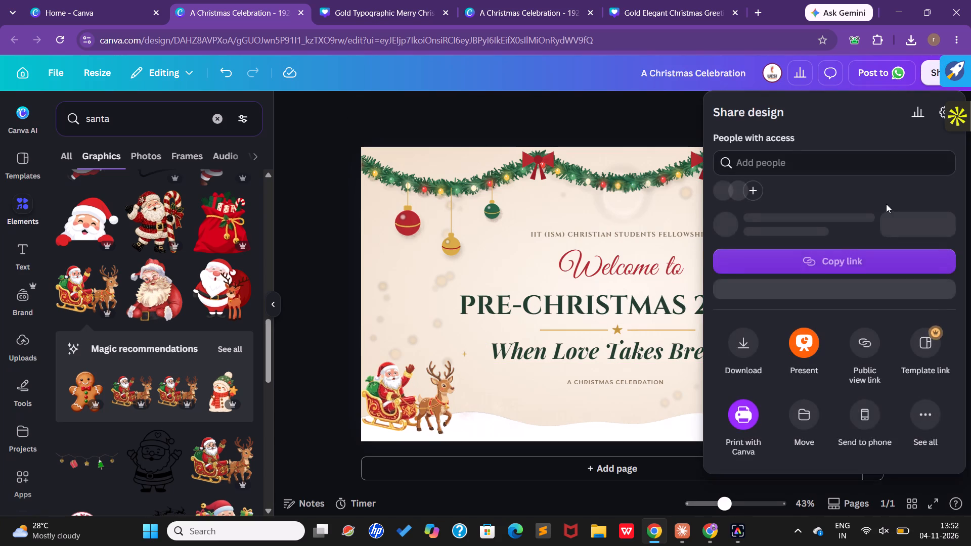
left_click(751, 380)
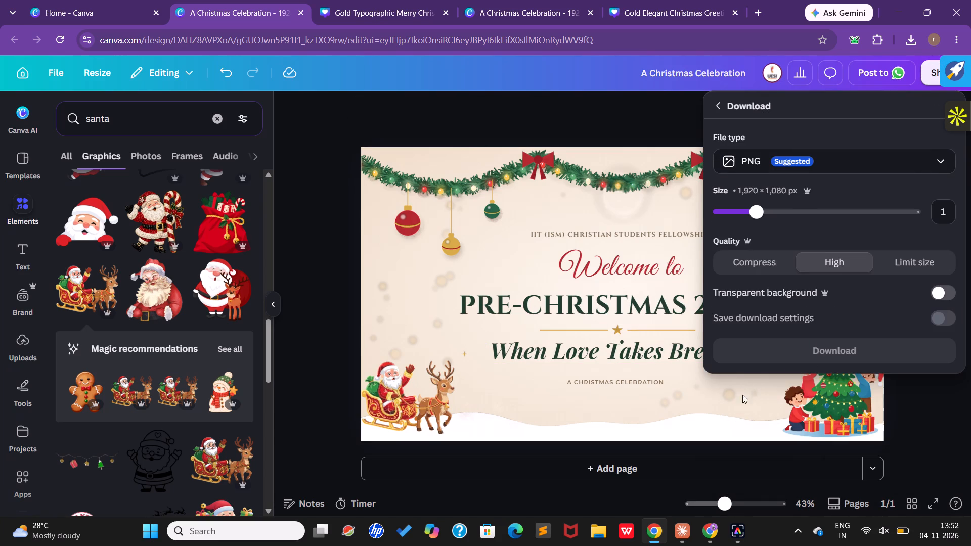
left_click(800, 159)
left_click(800, 159)
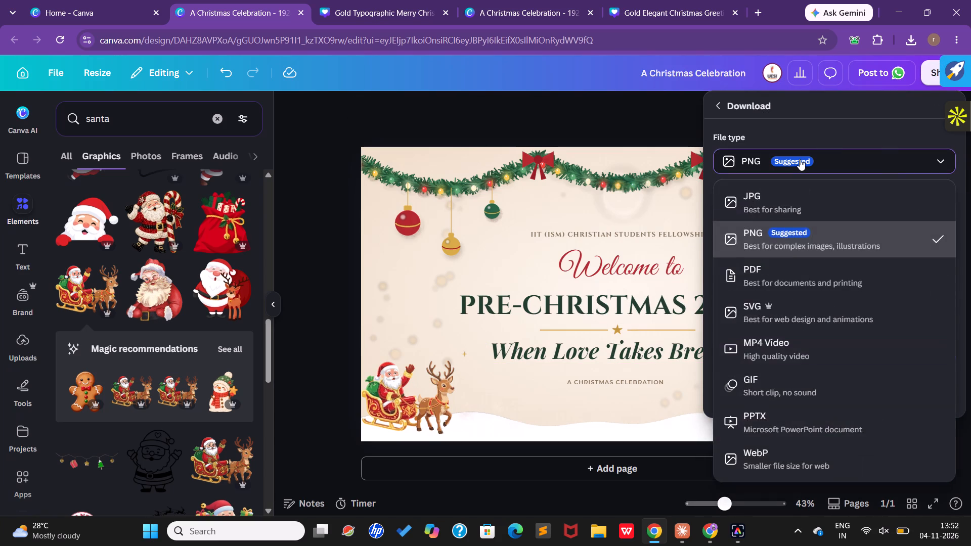
left_click(800, 159)
left_click_drag(774, 214, 970, 230)
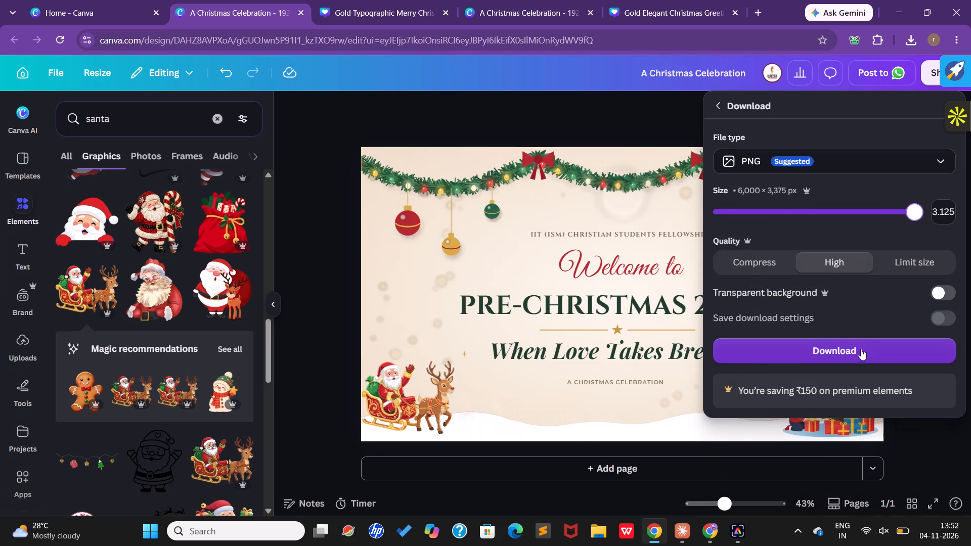
left_click(861, 350)
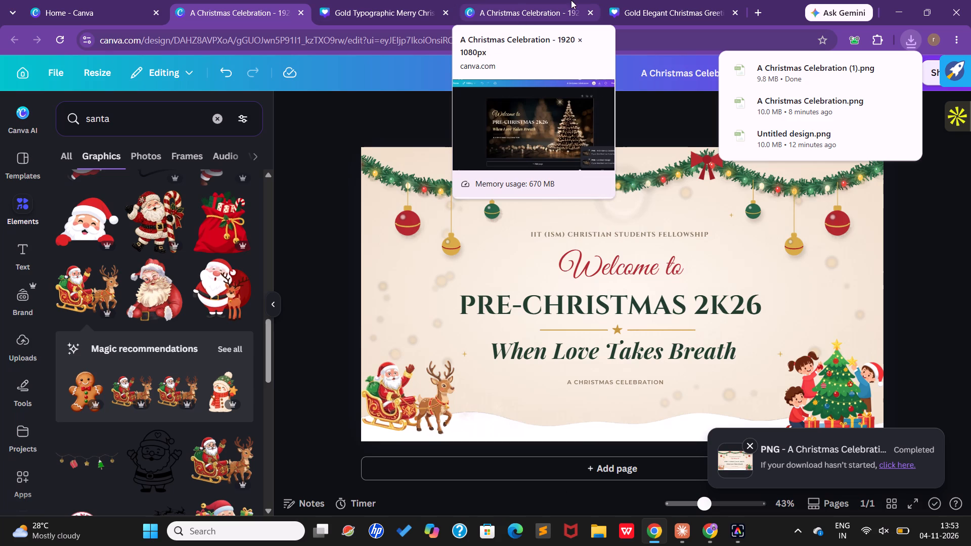
In File Explorer's Downloads folder, view the newly exported slide image and the "Welcome_Slide_Christmas_Cream" image for comparison.
left_click(595, 545)
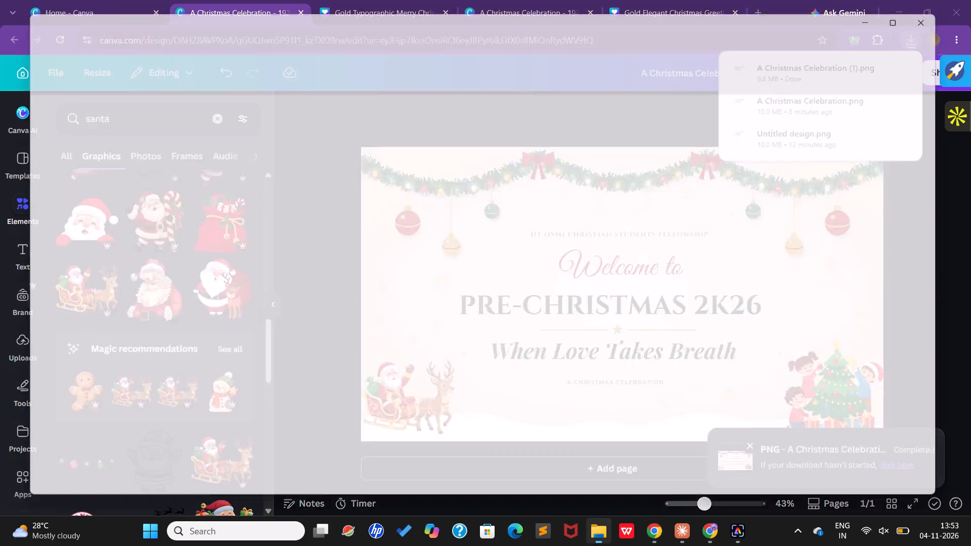
left_click(100, 206)
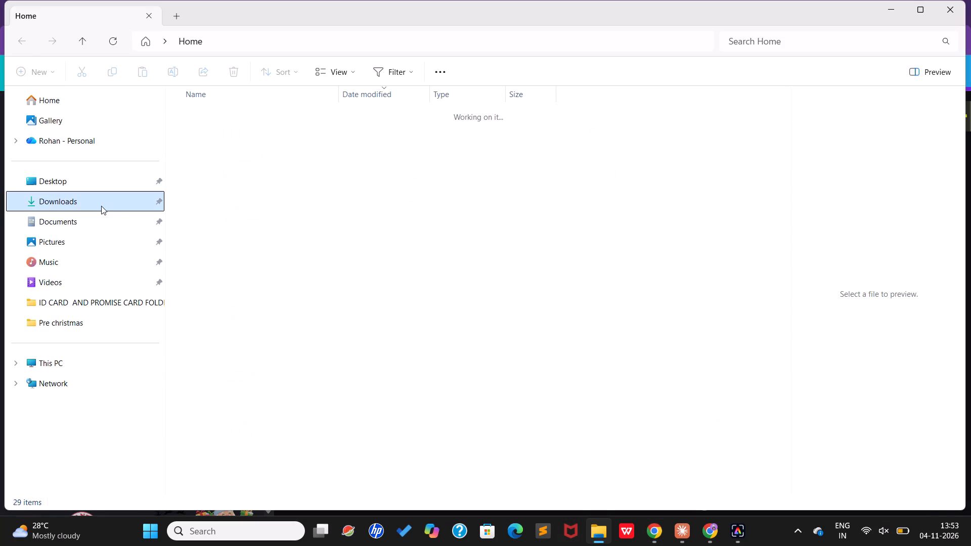
double_click(268, 129)
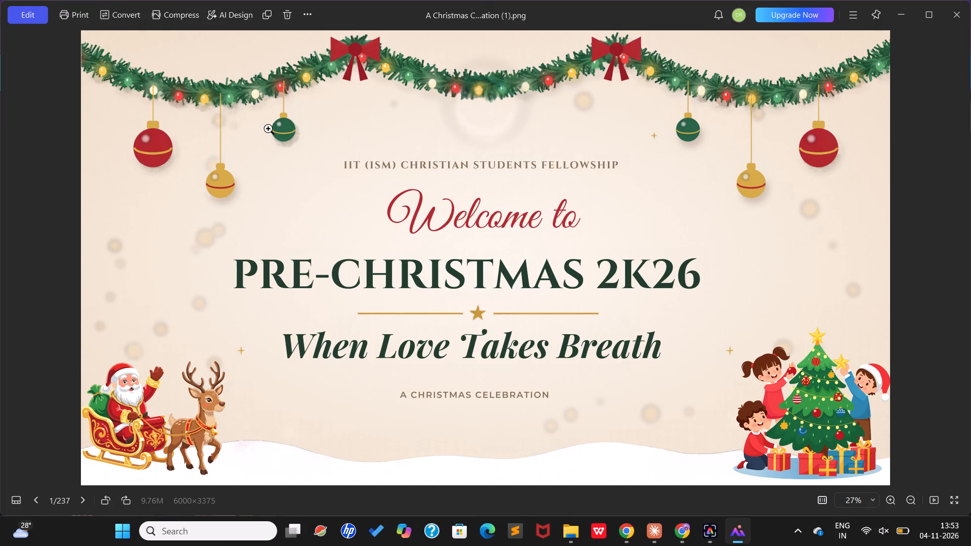
left_click(948, 15)
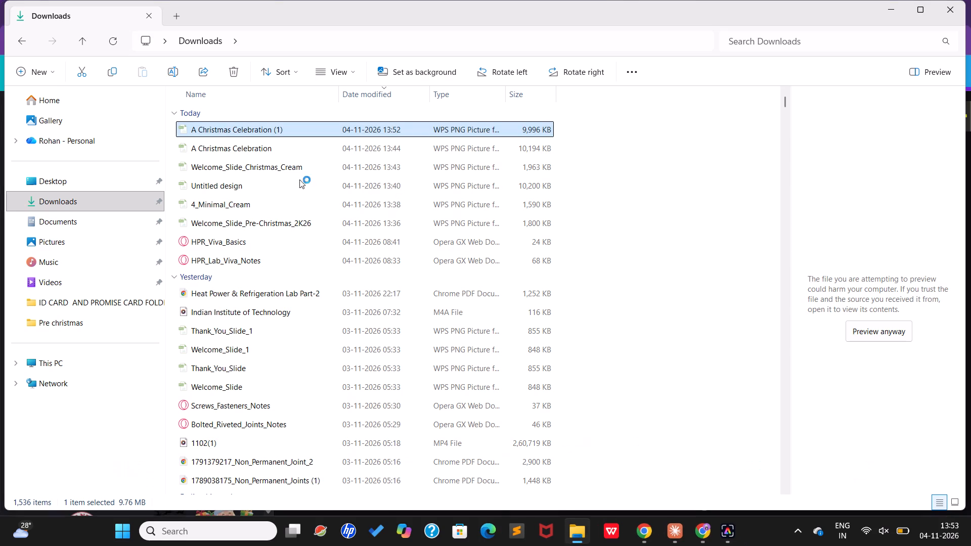
double_click(255, 167)
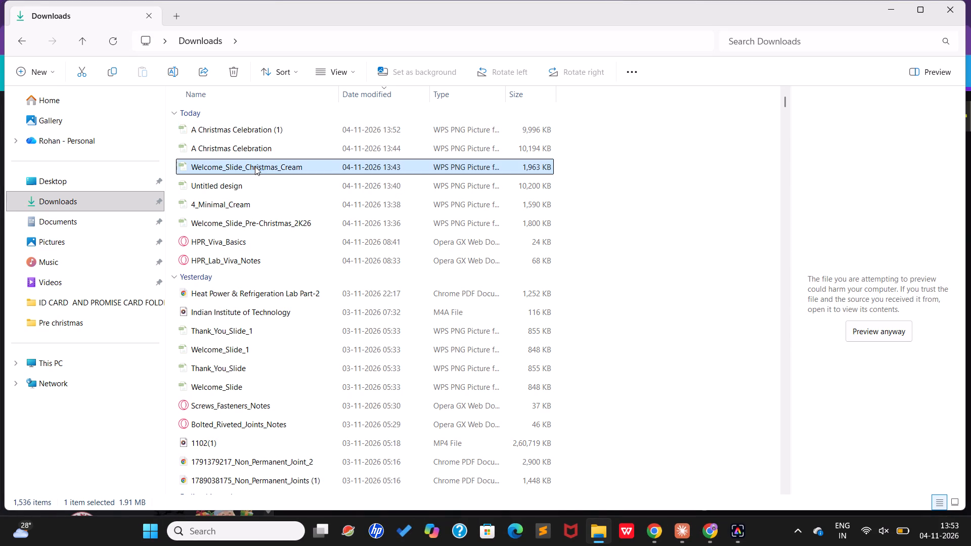
left_click(964, 10)
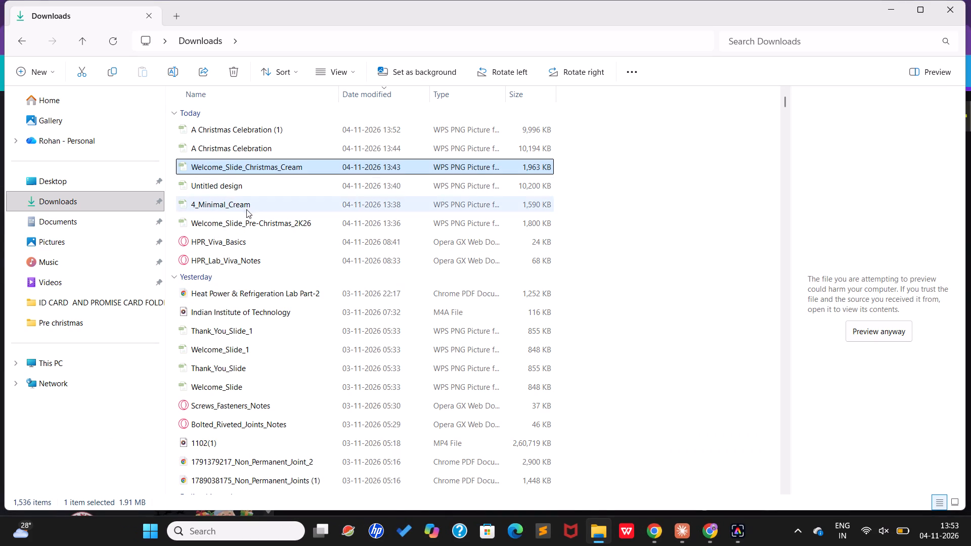
View the downloaded "Welcome_Slide_Pre-Christmas_2K26" image, then close it.
double_click(257, 223)
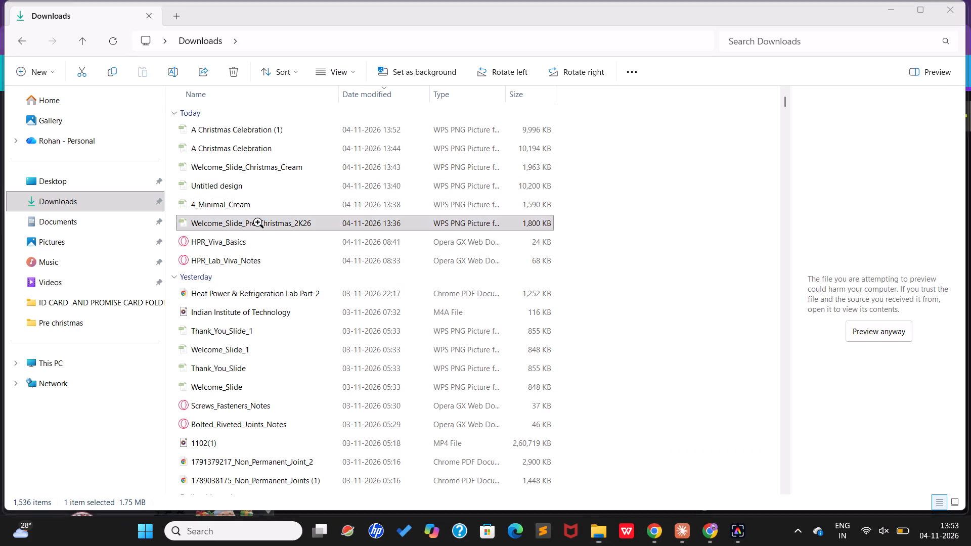
left_click(960, 13)
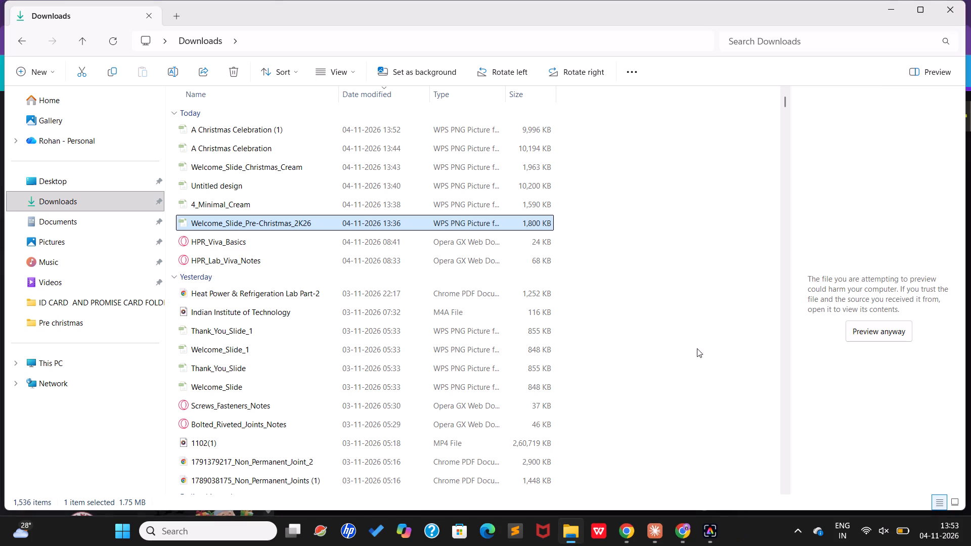
In Chrome, download the dark Canva welcome slide with the lit Christmas tree as a high-quality PNG at size 3.125 (6,000 × 3,375 px).
left_click(726, 545)
left_click(655, 531)
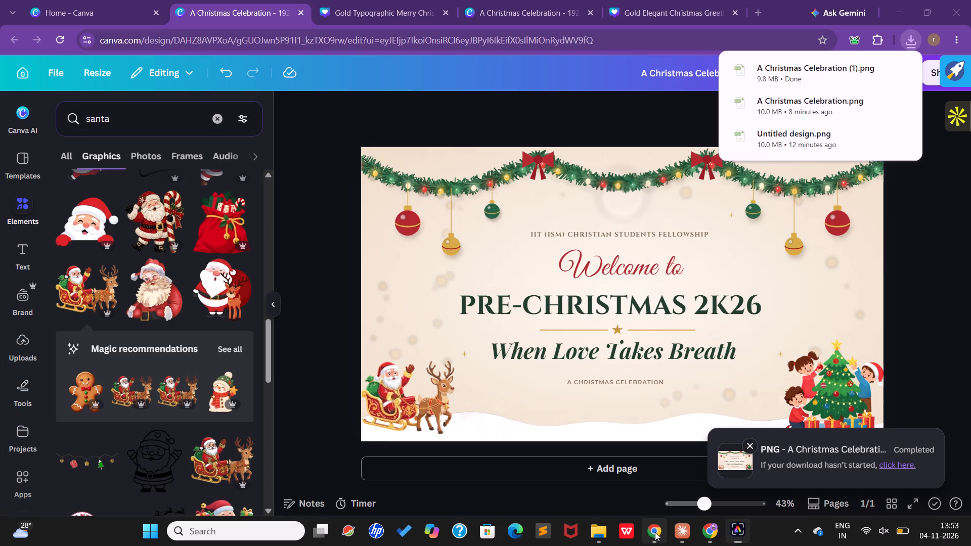
left_click(483, 0)
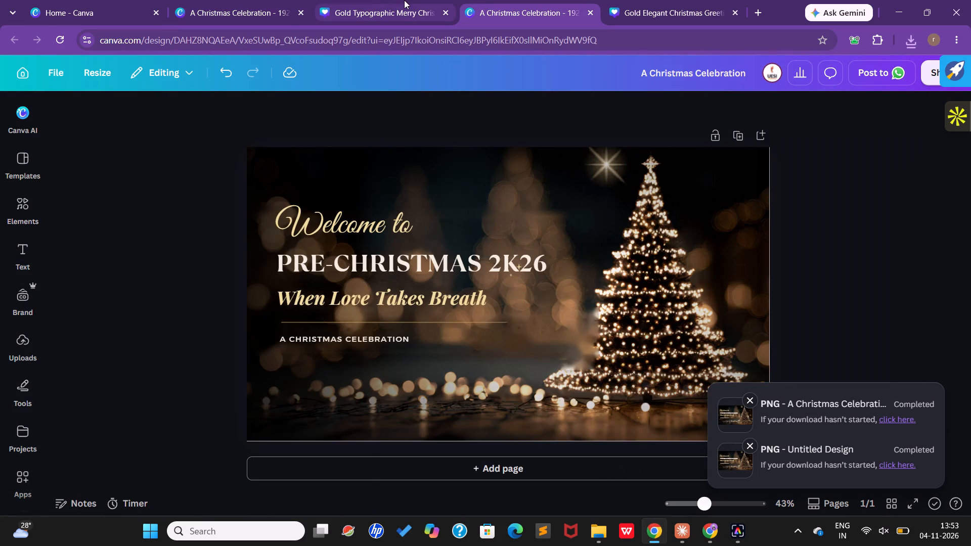
left_click(858, 220)
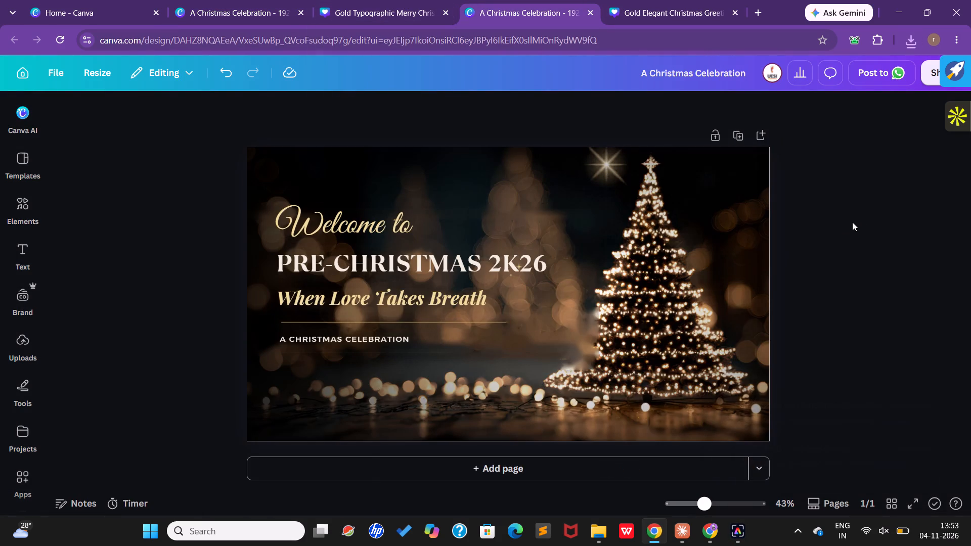
left_click(929, 70)
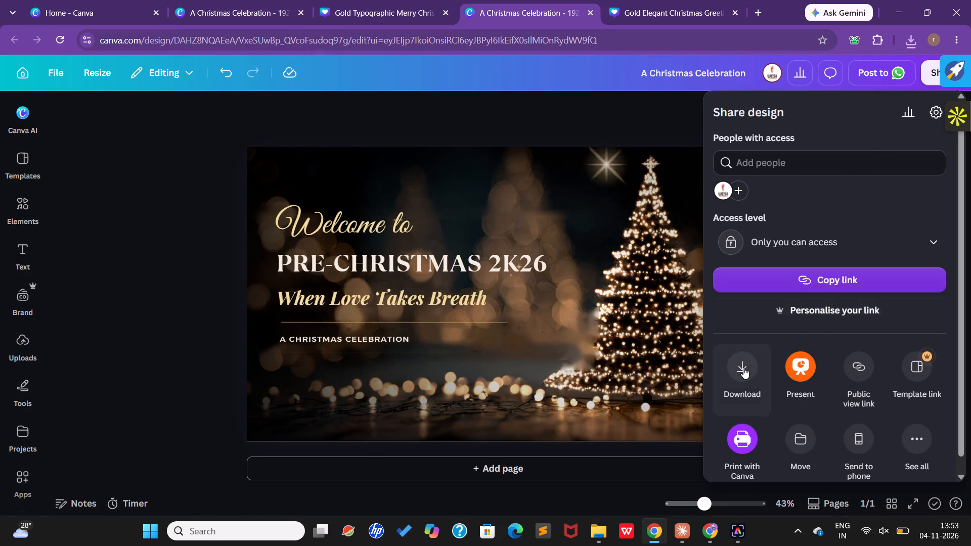
left_click(743, 368)
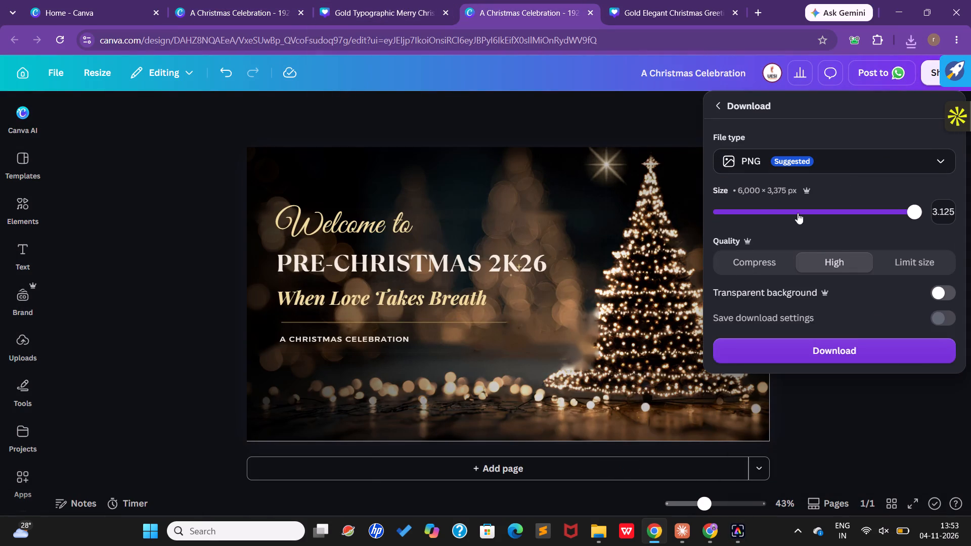
left_click(849, 356)
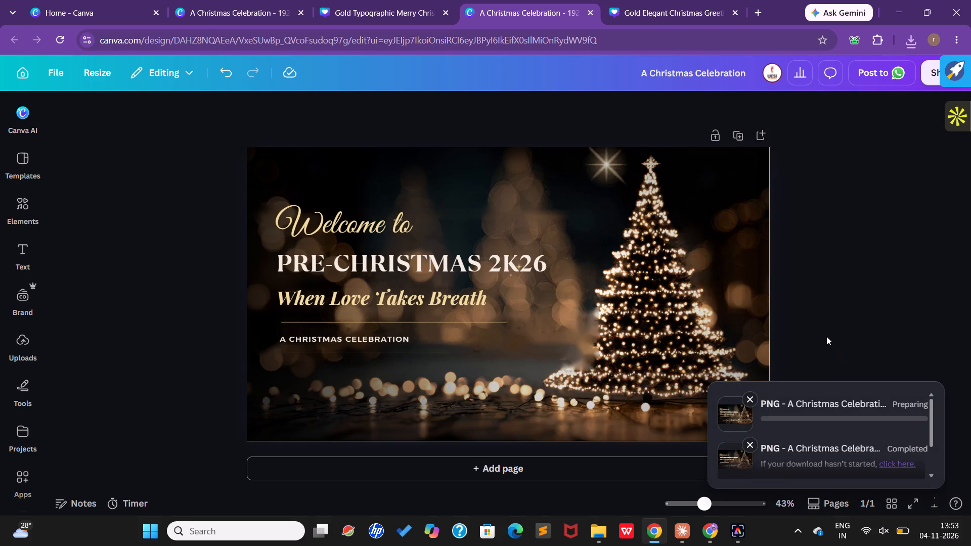